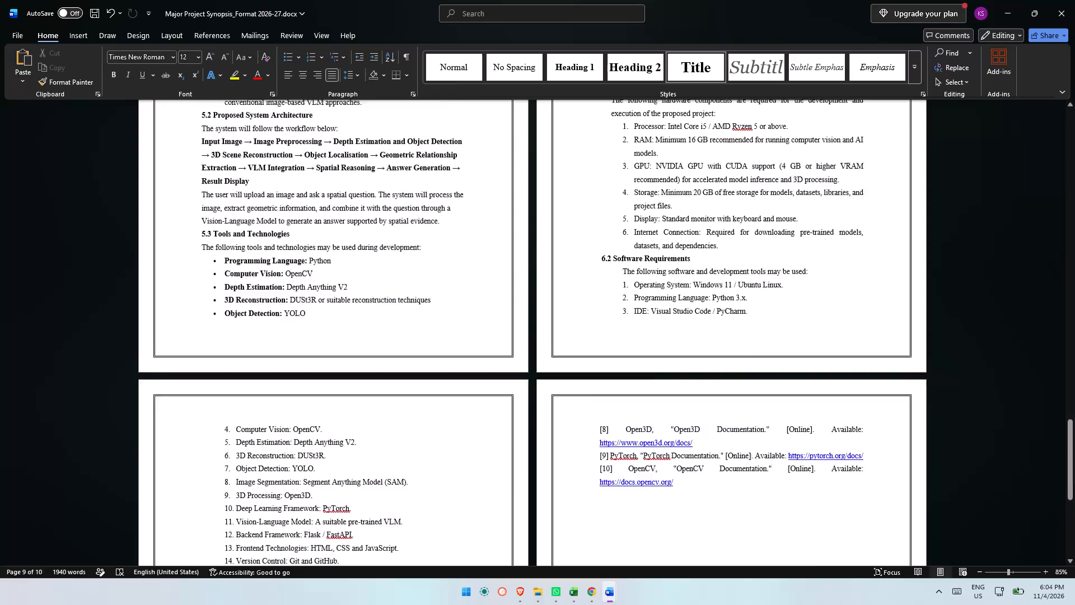
pyautogui.scroll(9, 602, 234)
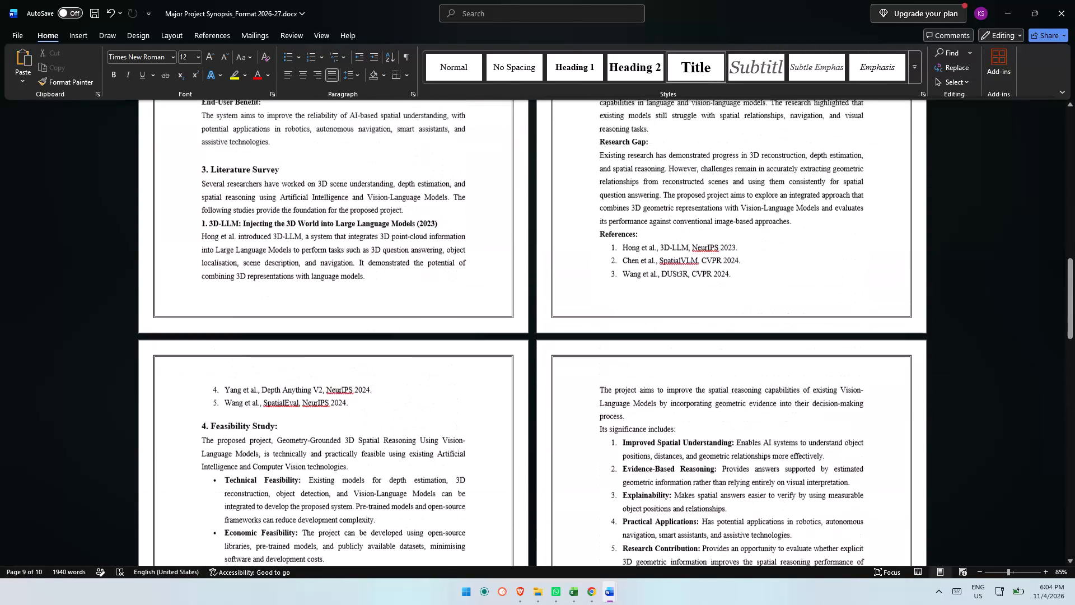
pyautogui.scroll(3, 602, 234)
pyautogui.scroll(-13, 602, 234)
pyautogui.scroll(1, 602, 234)
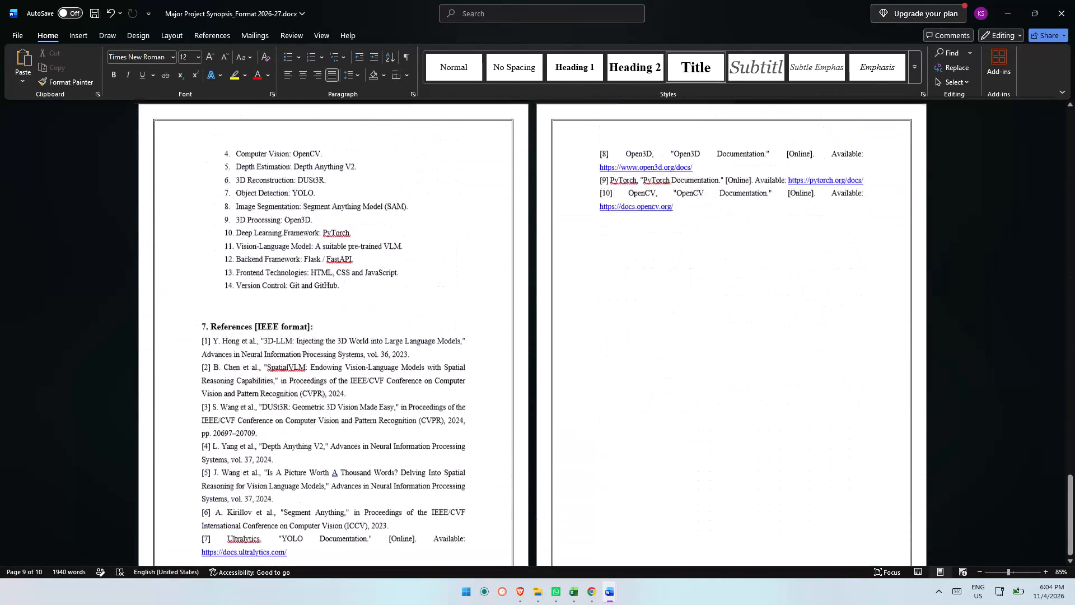
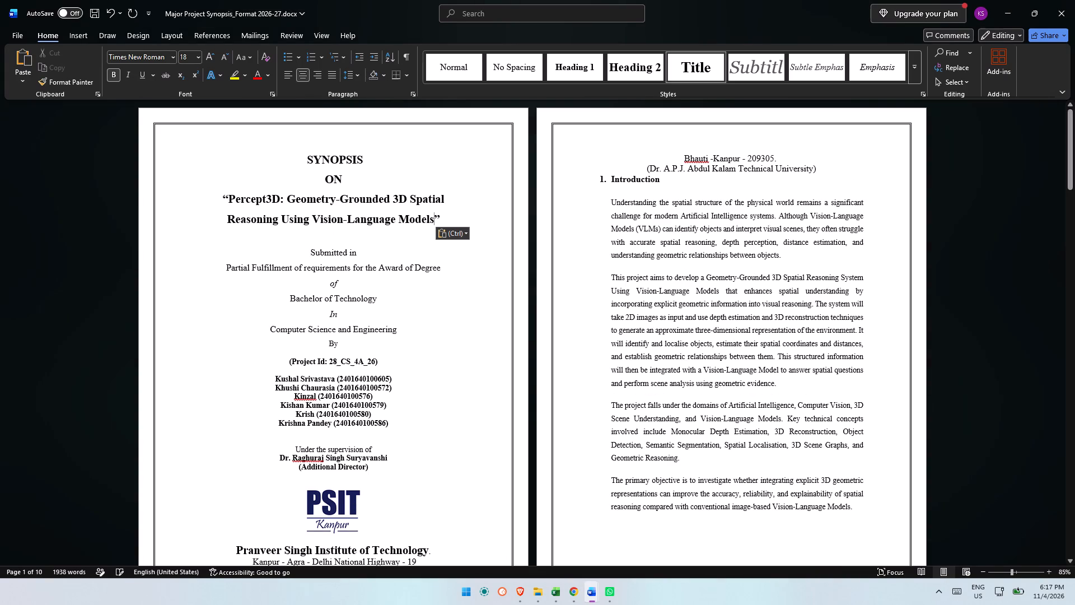
# Replace "Vision-Language Models" with "VLMs" at the end of the cover-page title.
pyautogui.press('BackSpace')
pyautogui.press('BackSpace')
pyautogui.press('BackSpace')
pyautogui.press('BackSpace')
pyautogui.press('BackSpace')
pyautogui.press('BackSpace')
pyautogui.press('BackSpace')
pyautogui.press('BackSpace')
pyautogui.press('BackSpace')
pyautogui.press('BackSpace')
pyautogui.press('BackSpace')
pyautogui.press('BackSpace')
pyautogui.press('BackSpace')
pyautogui.press('BackSpace')
pyautogui.press('BackSpace')
pyautogui.press('BackSpace')
pyautogui.press('BackSpace')
pyautogui.press('BackSpace')
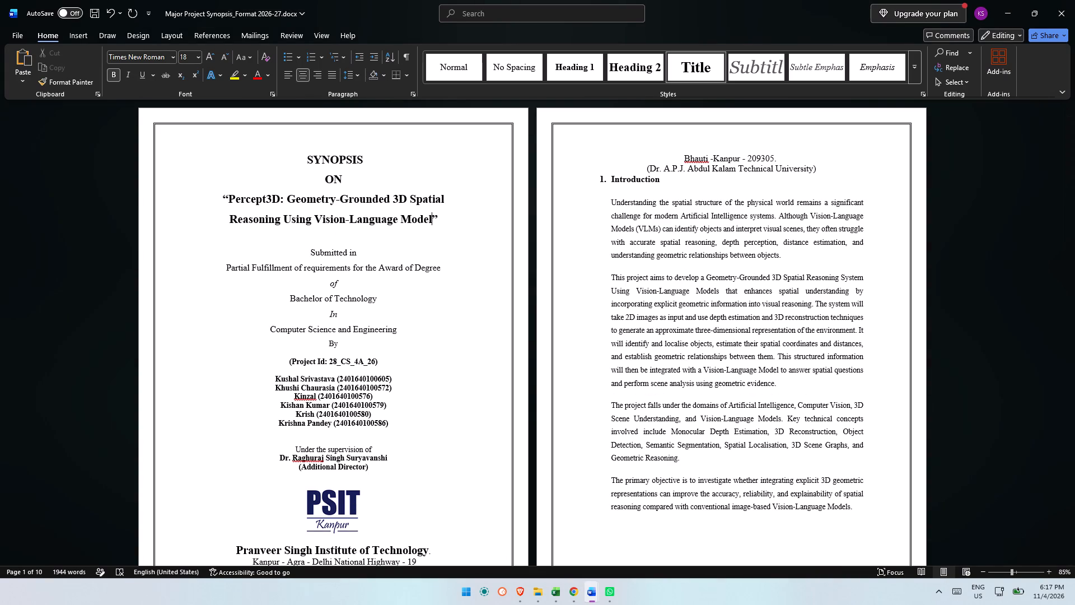
pyautogui.press('BackSpace')
pyautogui.press('BackSpace')
pyautogui.press('BackSpace')
pyautogui.press('BackSpace')
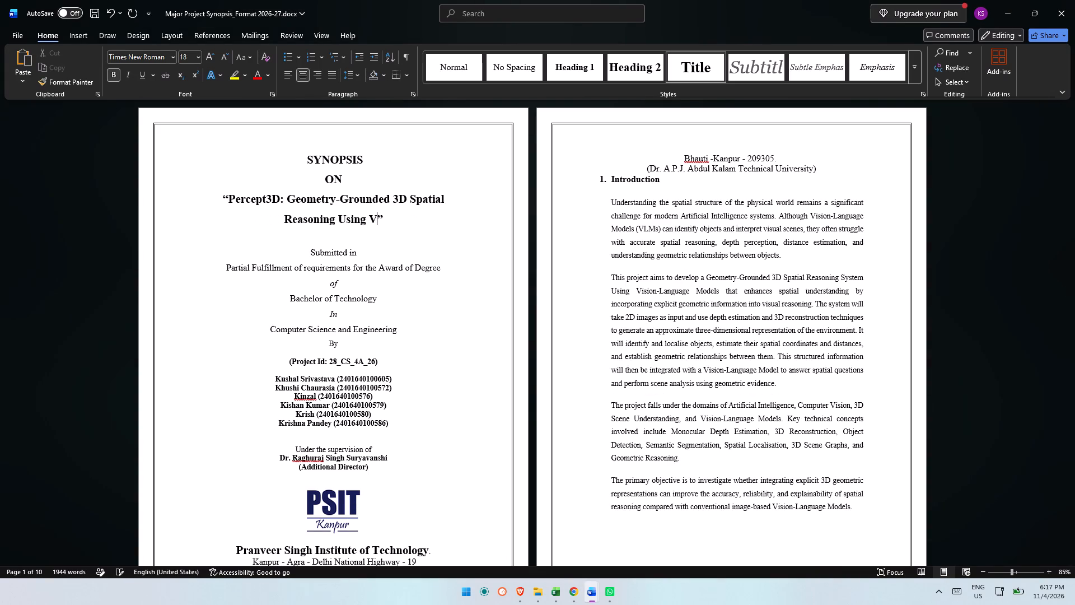
pyautogui.write('LMs')
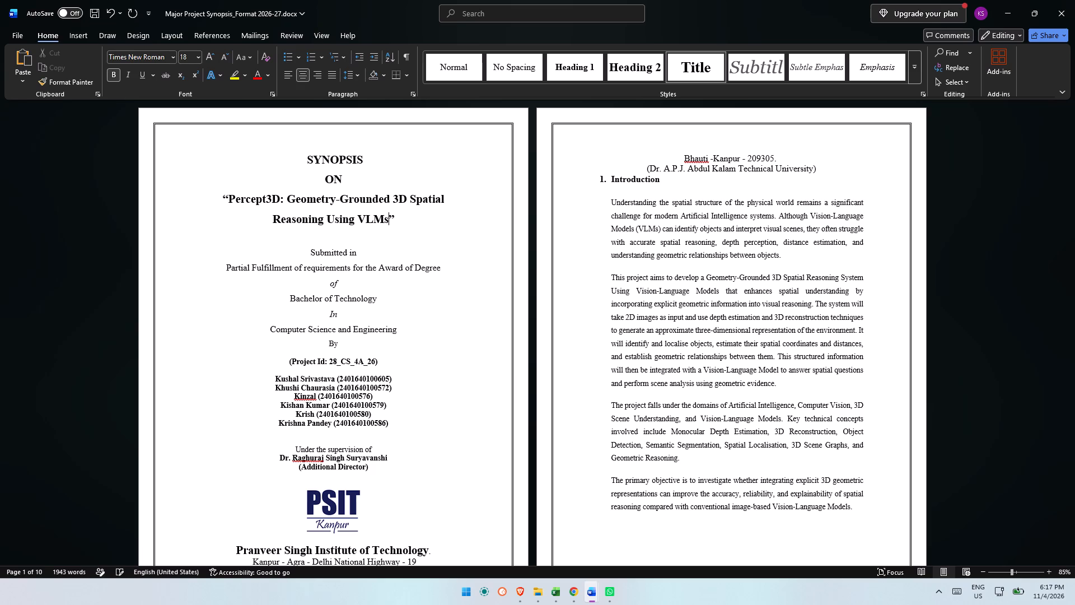
pyautogui.press('Left')
pyautogui.press('Right')
pyautogui.press('Right')
pyautogui.press('Left')
pyautogui.press('Left')
pyautogui.press('Right')
pyautogui.press('Right')
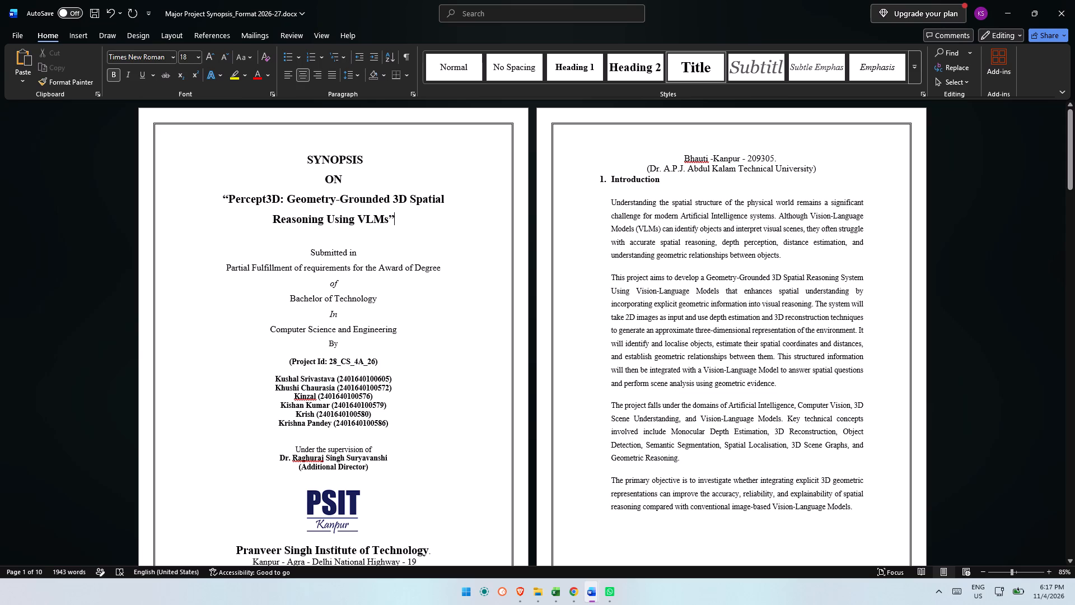
pyautogui.tripleClick(405, 216)
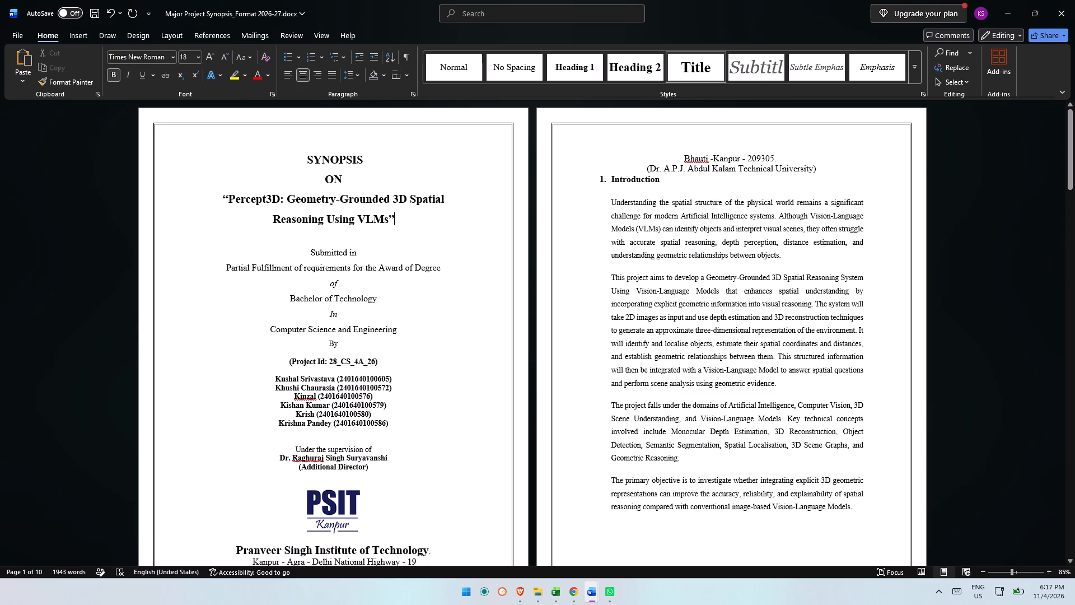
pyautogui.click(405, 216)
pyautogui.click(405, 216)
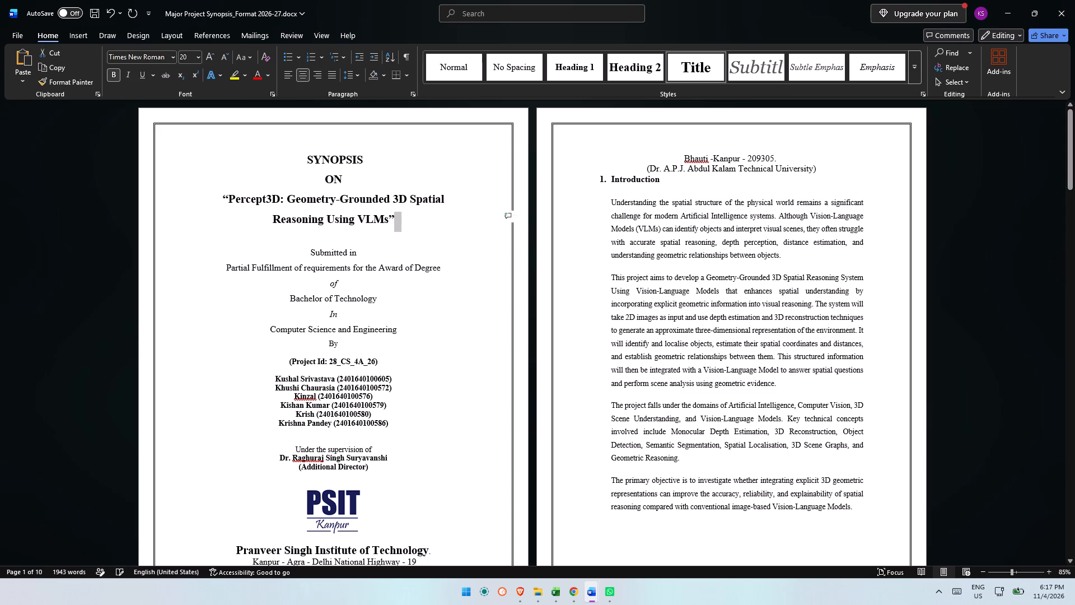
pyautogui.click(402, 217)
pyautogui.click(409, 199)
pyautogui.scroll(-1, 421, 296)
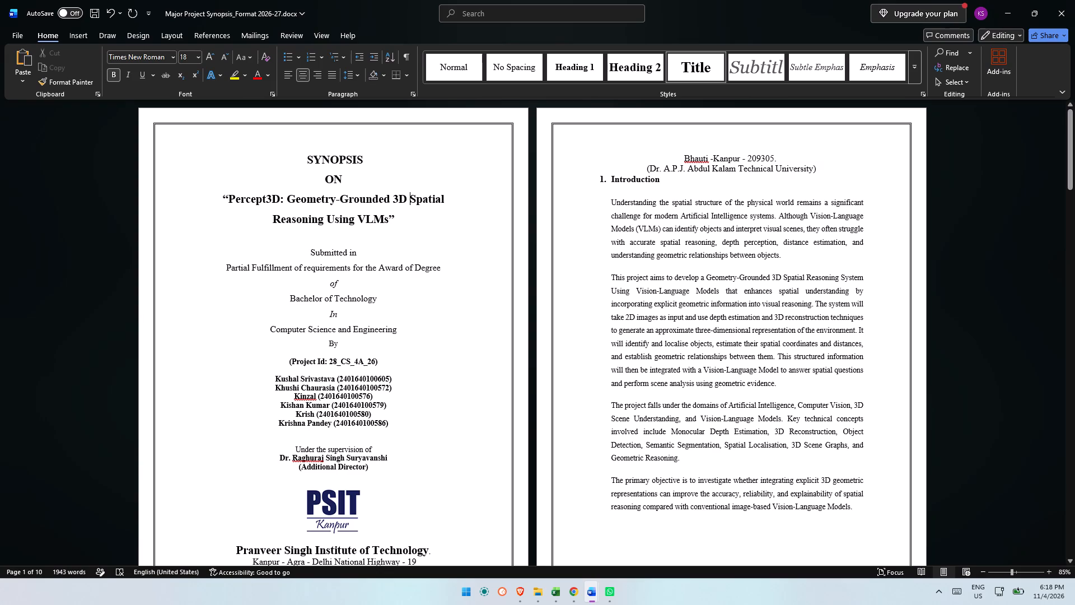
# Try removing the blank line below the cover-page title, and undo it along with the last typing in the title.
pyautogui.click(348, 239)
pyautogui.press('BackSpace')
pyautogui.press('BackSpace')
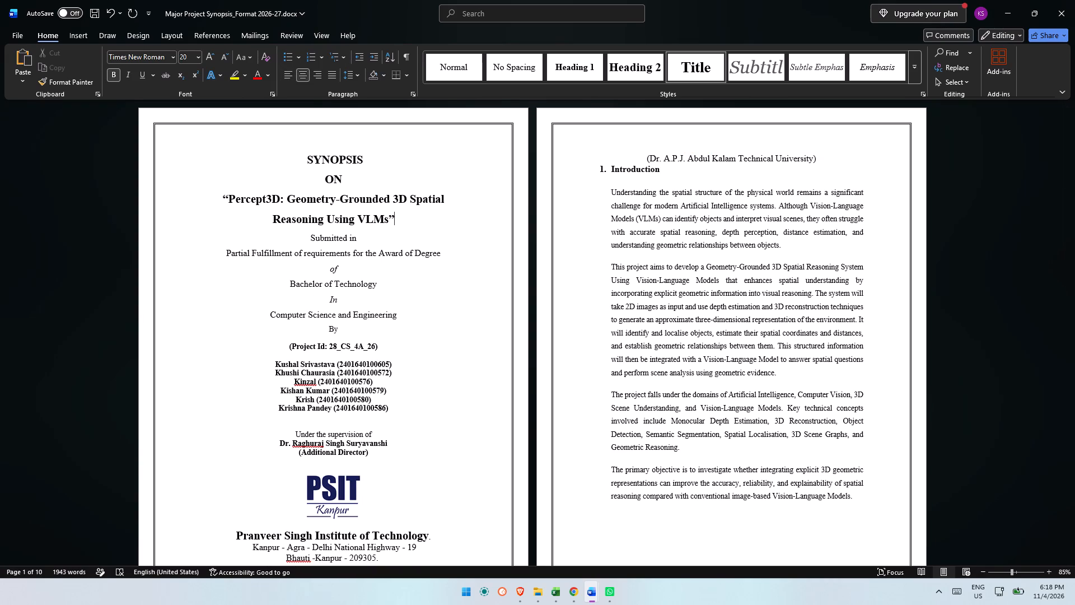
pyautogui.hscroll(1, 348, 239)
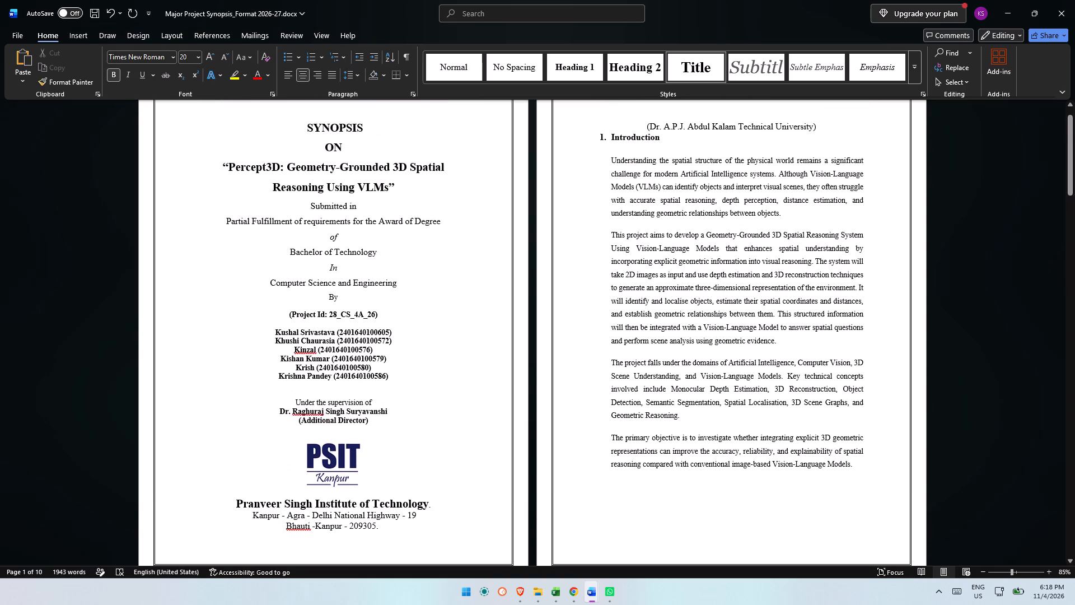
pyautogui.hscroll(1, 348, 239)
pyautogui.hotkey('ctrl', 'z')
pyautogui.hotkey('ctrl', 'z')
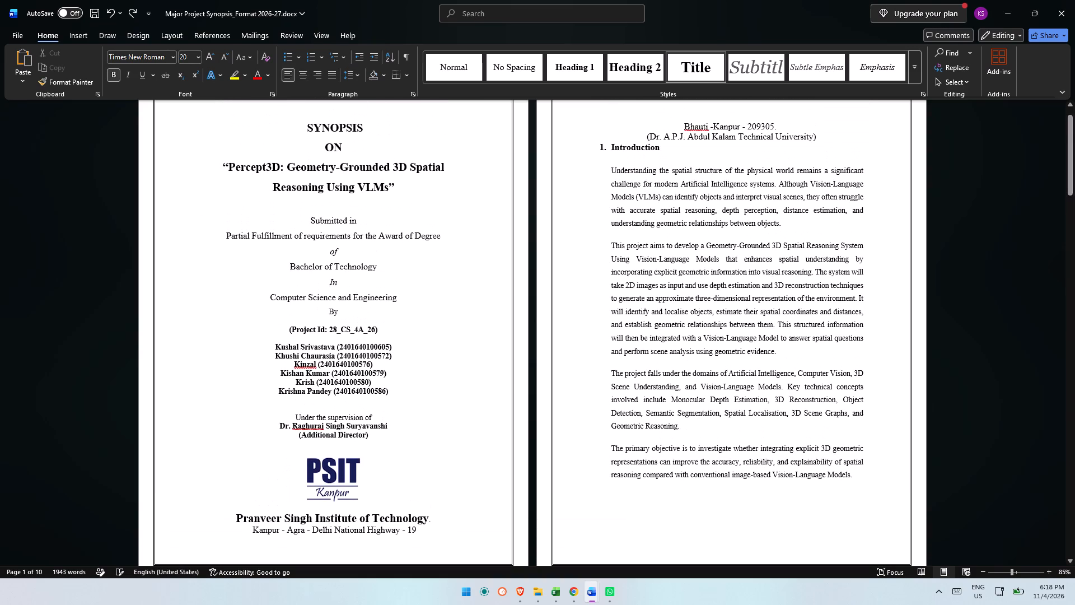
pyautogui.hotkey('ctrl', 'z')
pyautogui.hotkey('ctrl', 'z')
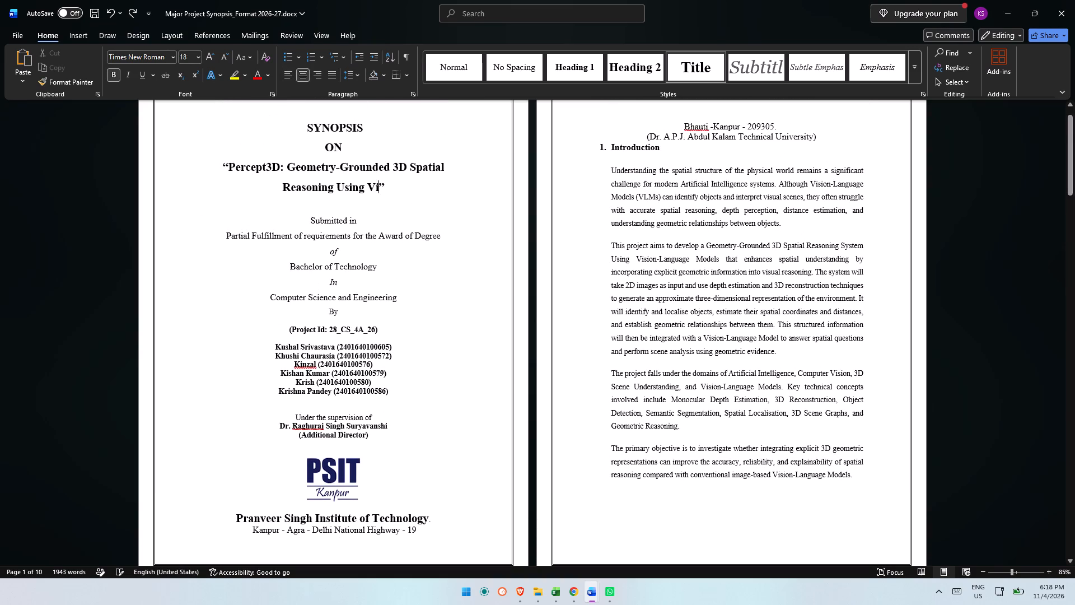
# Restore the cover-page title's ending as "VLMs" inside the closing quotation mark.
pyautogui.hotkey('ctrl', 'shift', 'z')
pyautogui.hotkey('ctrl', 'shift', 'z')
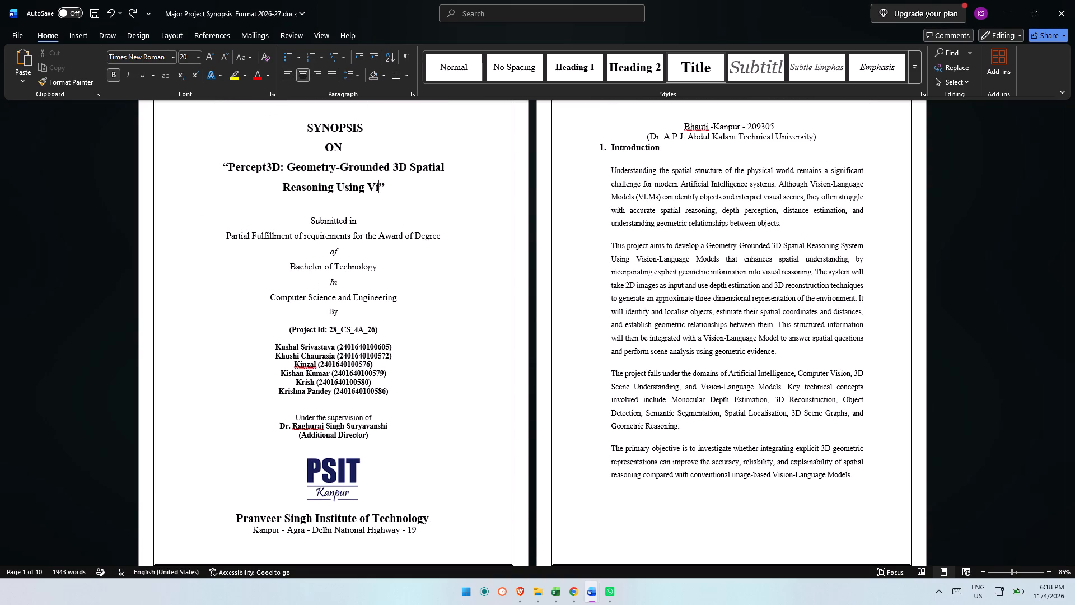
pyautogui.press('BackSpace')
pyautogui.write('LMS')
pyautogui.press('BackSpace')
pyautogui.press('s')
# Delete the blank line between the cover-page title and "Submitted in".
pyautogui.press('Down')
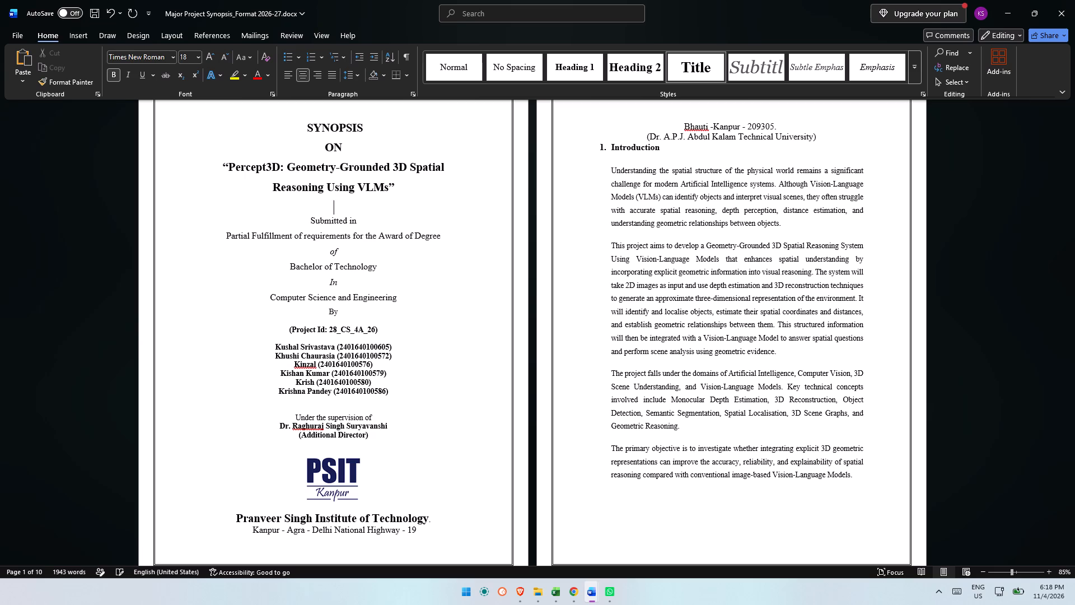
pyautogui.press('BackSpace')
pyautogui.press('BackSpace')
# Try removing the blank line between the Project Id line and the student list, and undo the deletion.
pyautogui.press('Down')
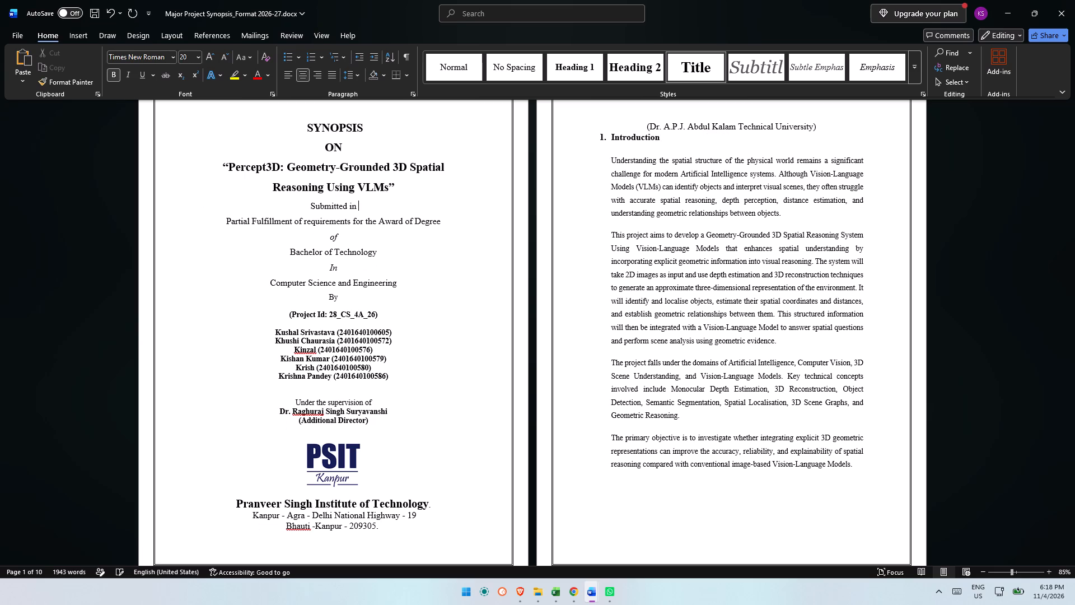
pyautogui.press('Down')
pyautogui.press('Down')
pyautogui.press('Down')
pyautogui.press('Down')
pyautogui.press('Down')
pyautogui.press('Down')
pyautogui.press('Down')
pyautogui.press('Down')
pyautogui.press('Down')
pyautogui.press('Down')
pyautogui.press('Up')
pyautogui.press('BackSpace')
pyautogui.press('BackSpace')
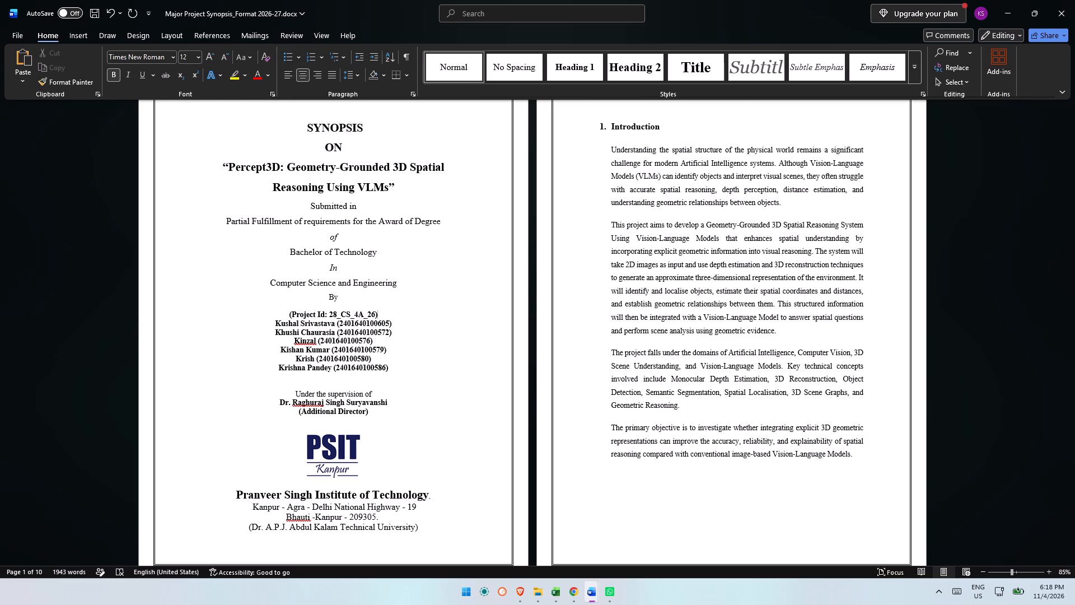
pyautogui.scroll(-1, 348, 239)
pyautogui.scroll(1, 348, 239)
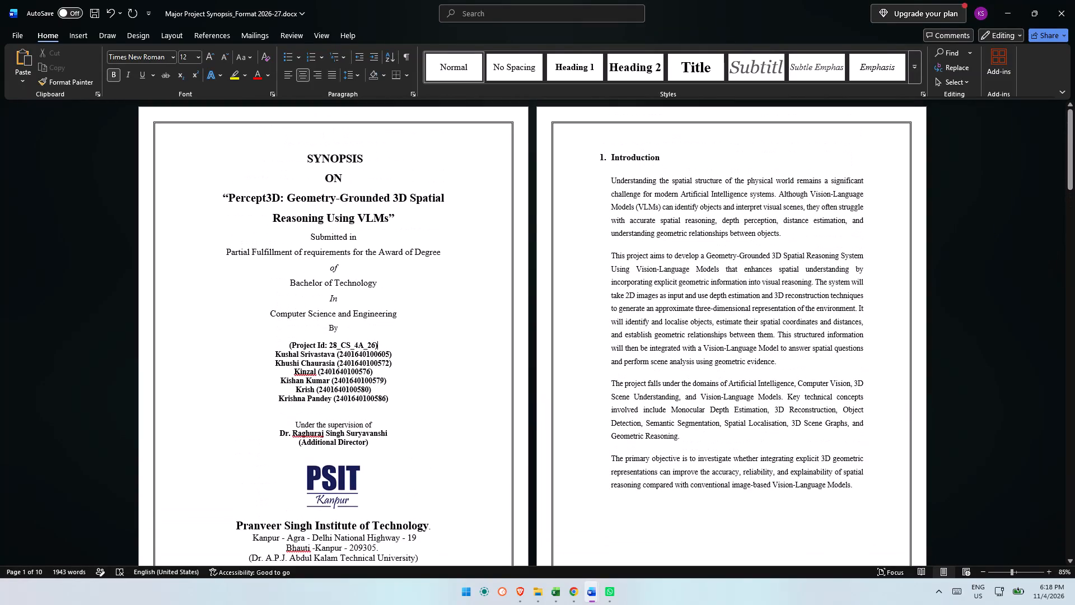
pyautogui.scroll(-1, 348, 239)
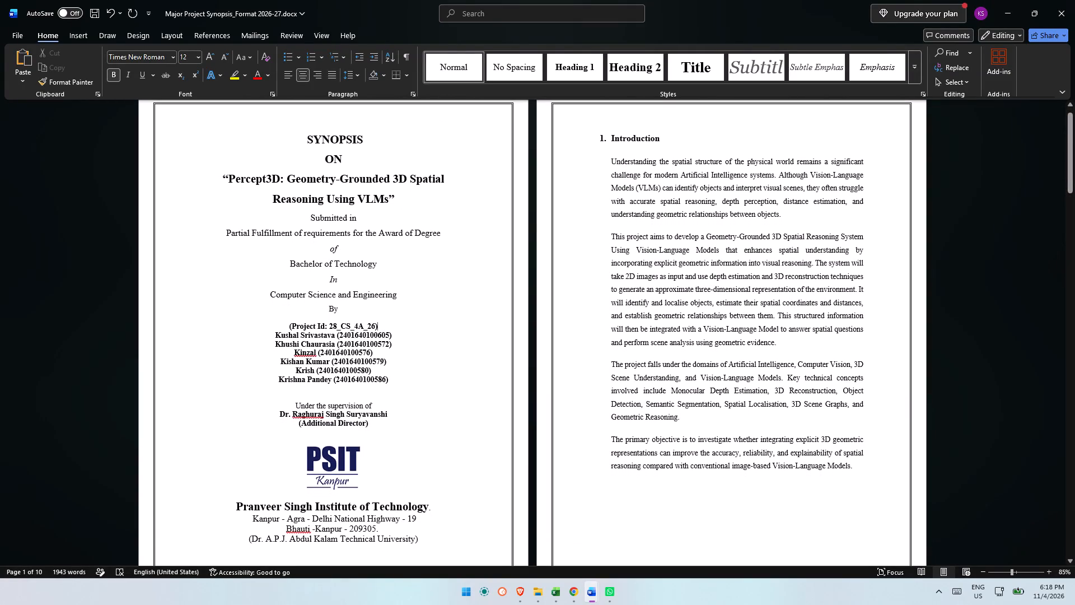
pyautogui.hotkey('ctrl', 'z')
# Delete one blank line between the student list and "Under the supervision of" on the cover page.
pyautogui.scroll(-1, 376, 318)
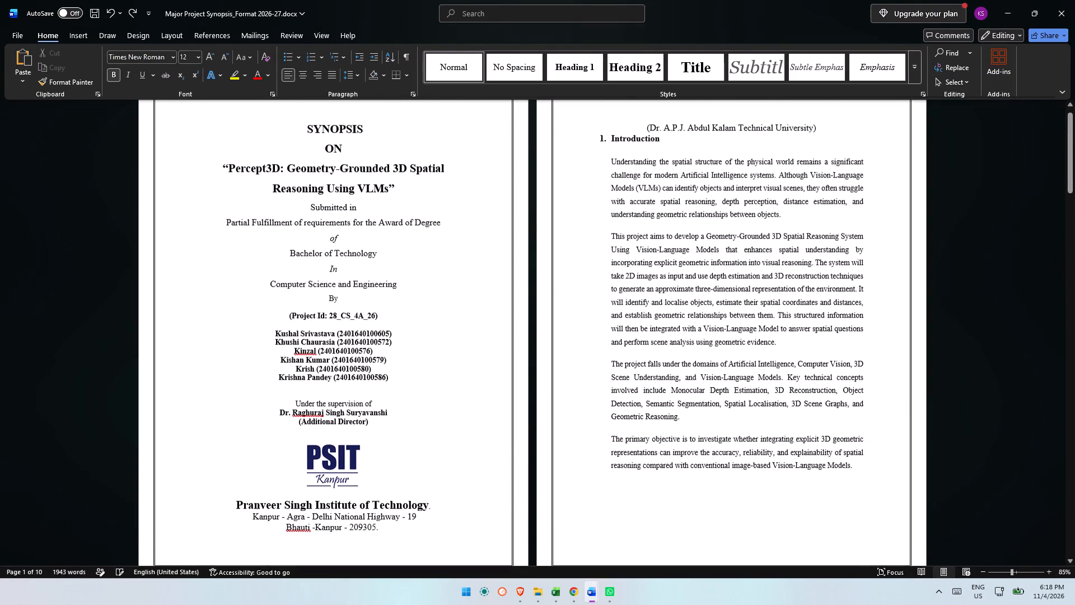
pyautogui.scroll(-1, 376, 318)
pyautogui.click(332, 370)
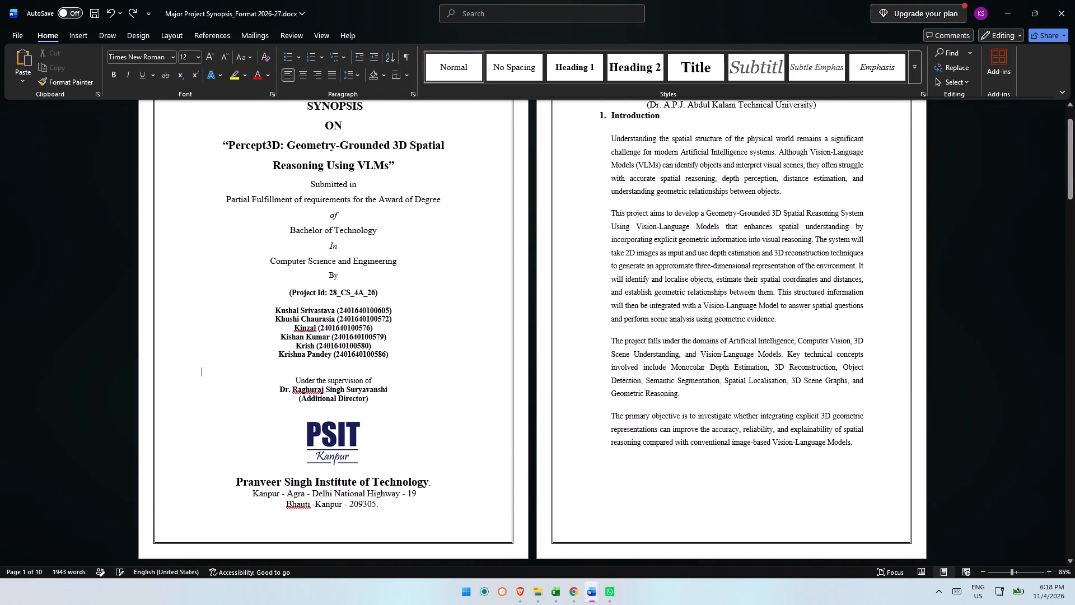
pyautogui.click(334, 369)
pyautogui.click(341, 366)
pyautogui.press('BackSpace')
# Examine the layout of the cover page and the section pages after it.
pyautogui.scroll(1, 341, 366)
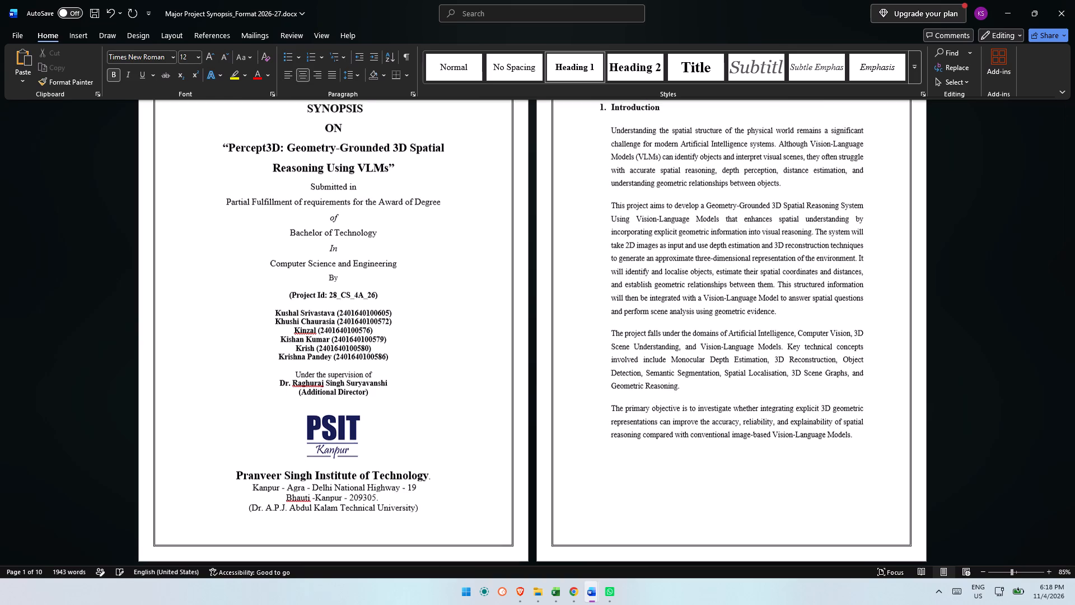
pyautogui.scroll(1, 341, 366)
pyautogui.hscroll(1, 341, 366)
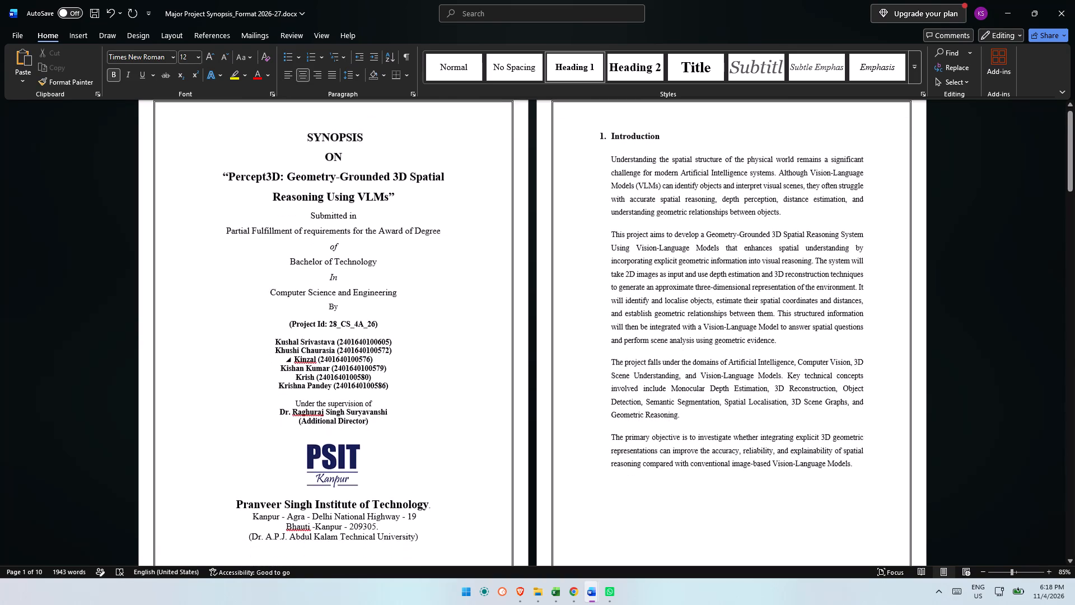
pyautogui.hscroll(1, 341, 366)
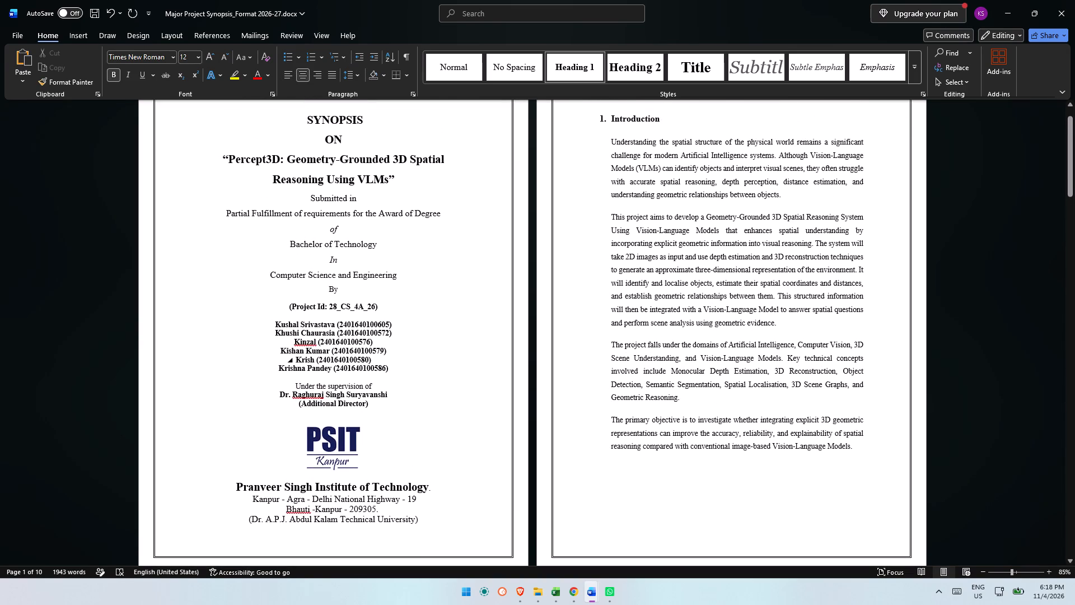
pyautogui.hscroll(2, 341, 366)
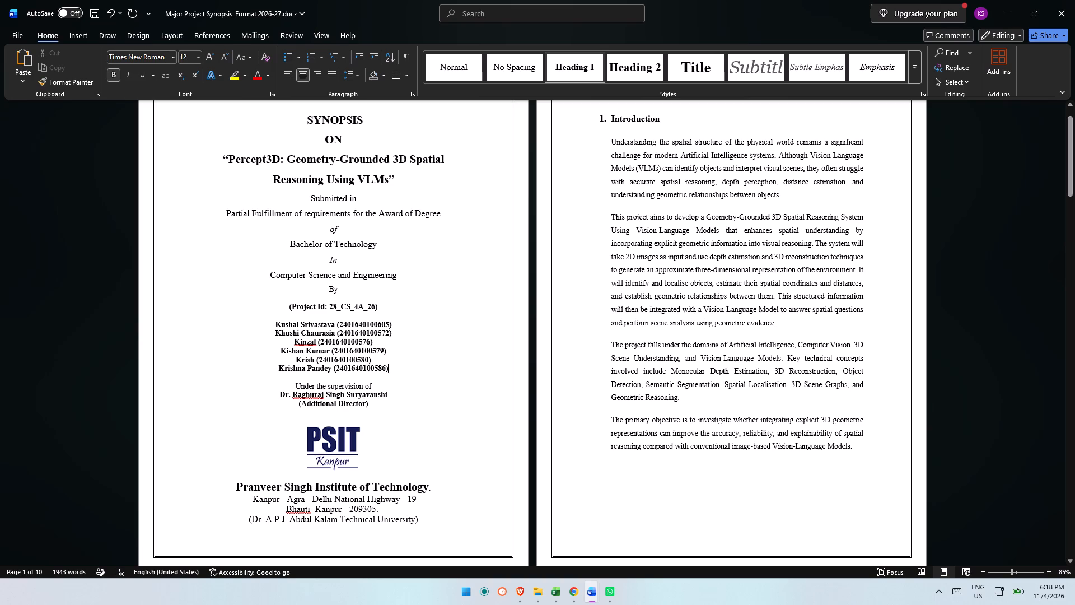
pyautogui.click(375, 191)
pyautogui.click(409, 179)
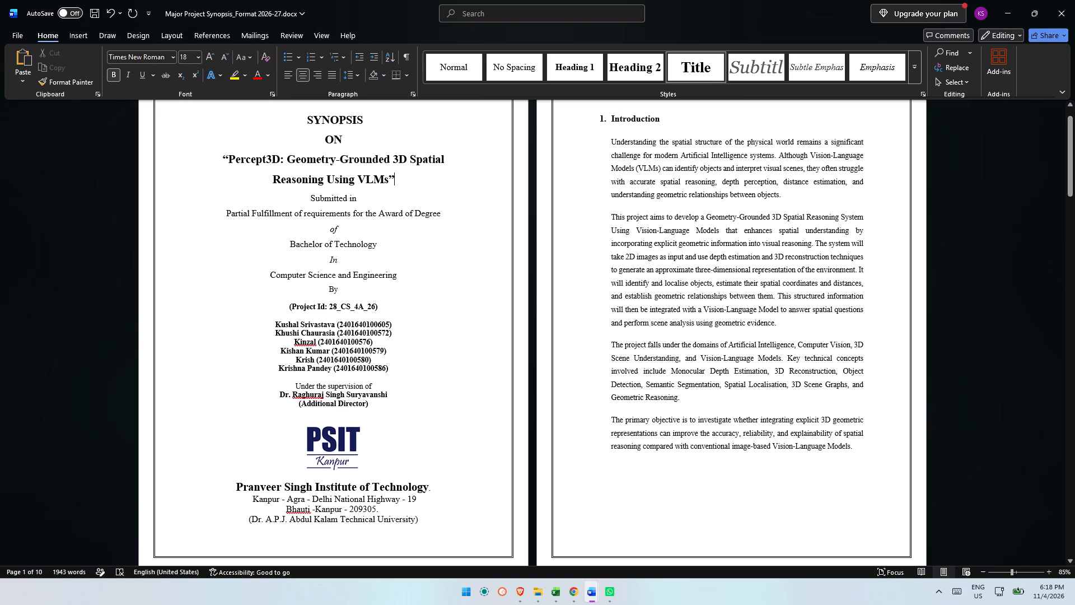
pyautogui.click(398, 192)
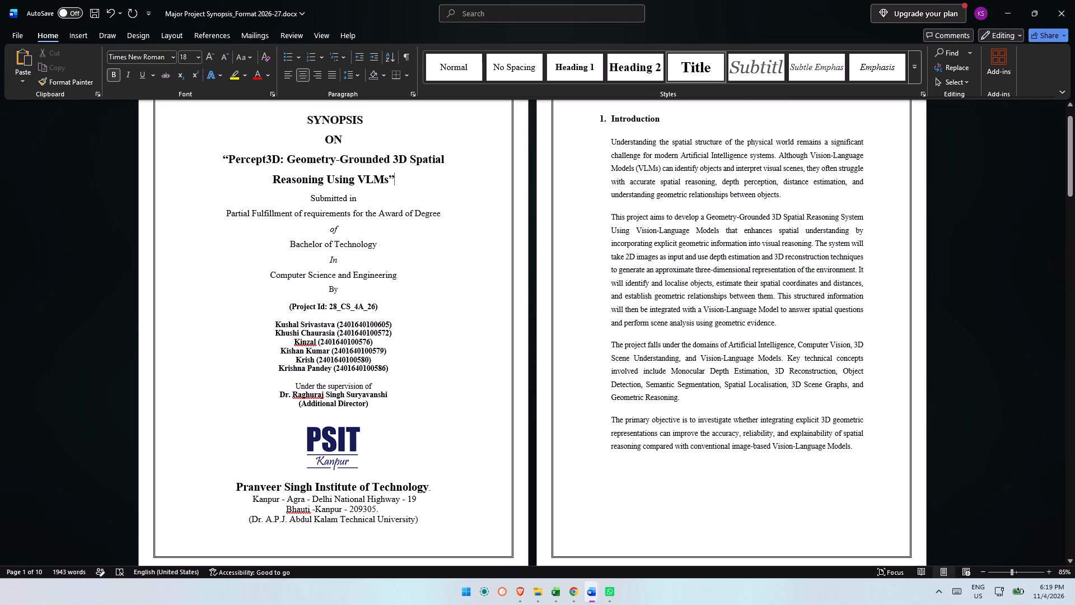
pyautogui.scroll(2, 377, 277)
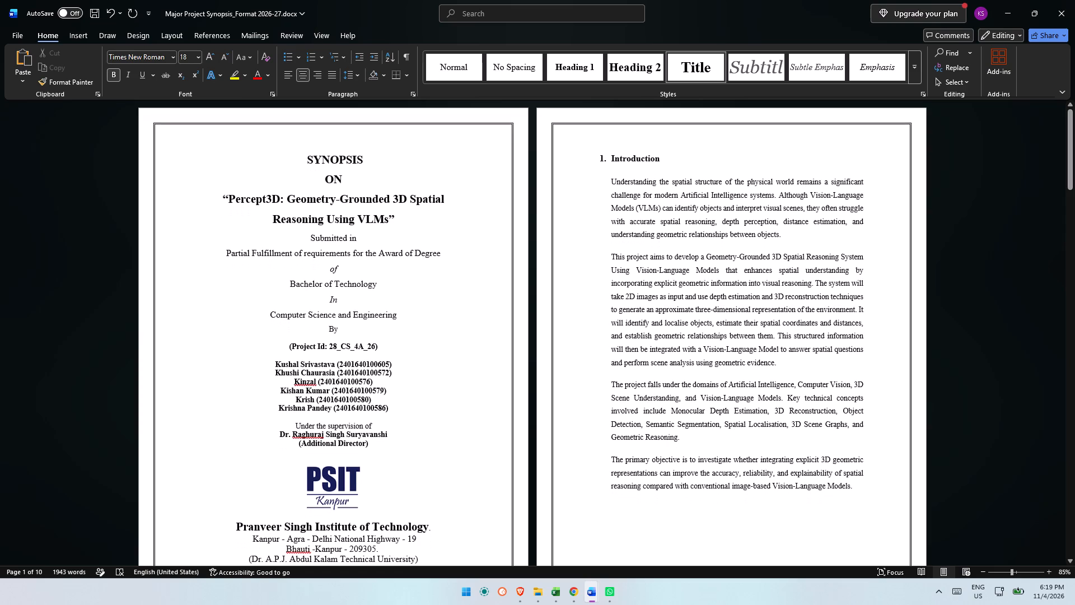
pyautogui.scroll(1, 377, 277)
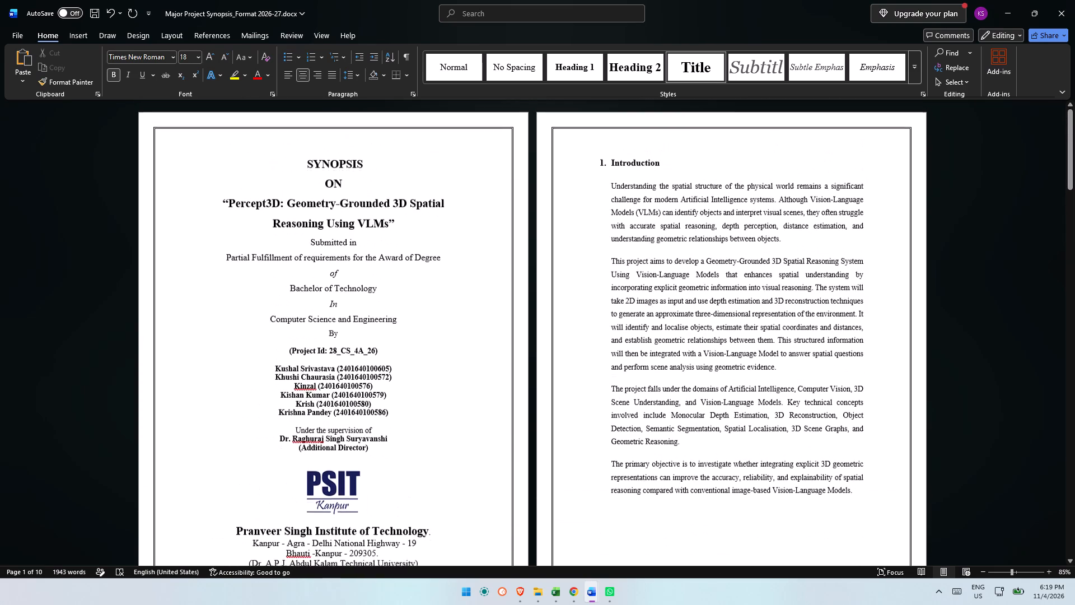
pyautogui.scroll(-11, 377, 277)
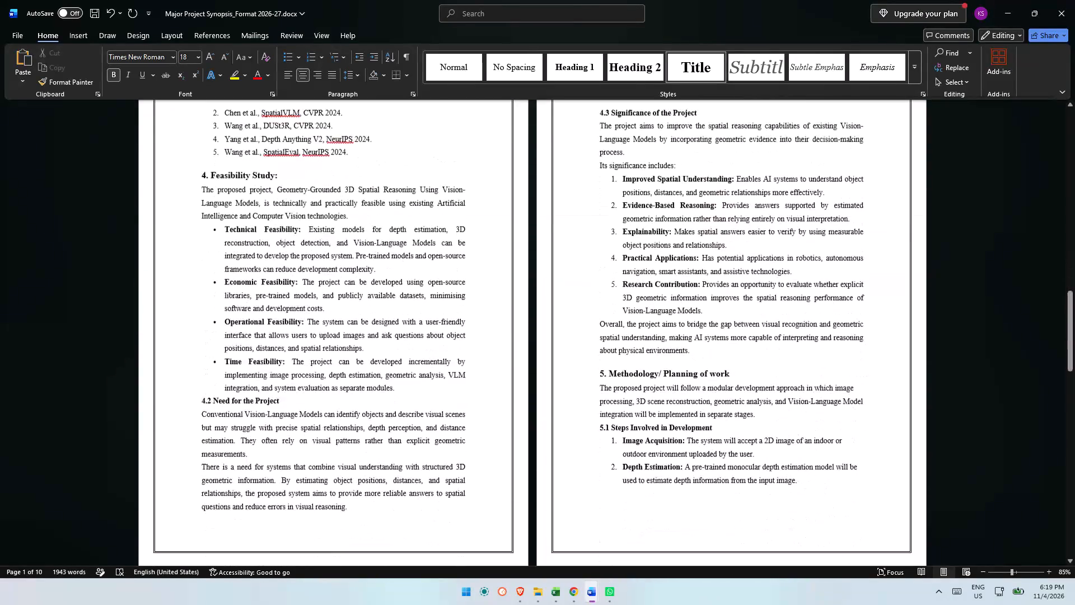
pyautogui.scroll(13, 377, 277)
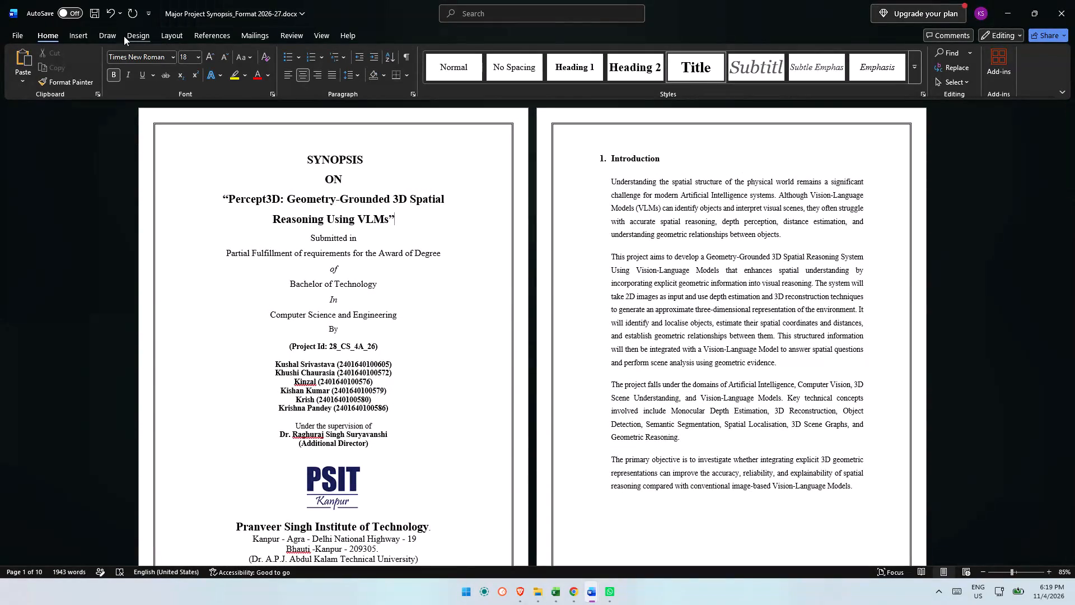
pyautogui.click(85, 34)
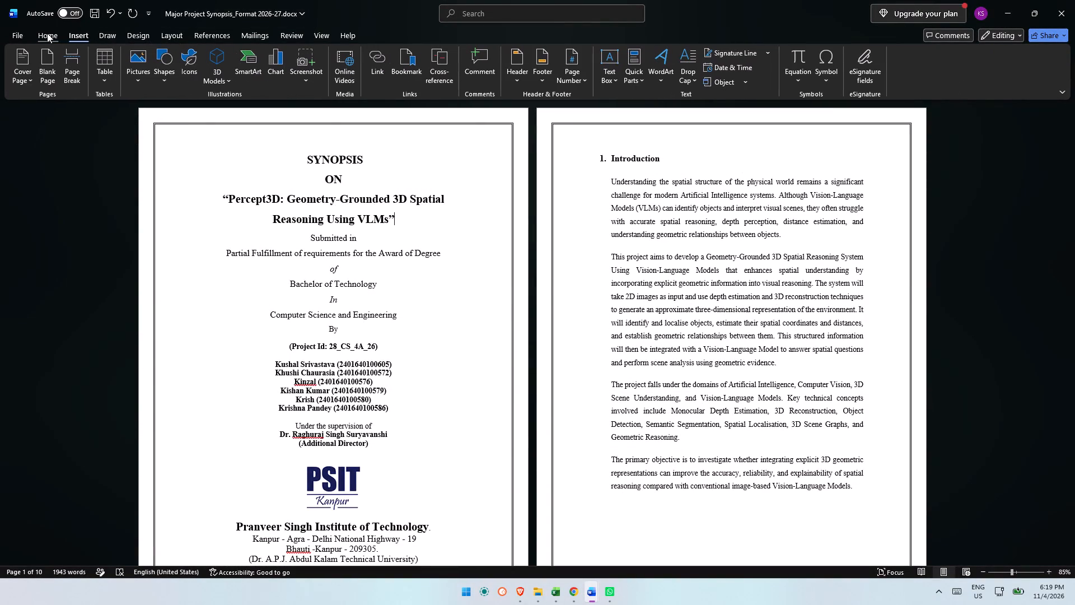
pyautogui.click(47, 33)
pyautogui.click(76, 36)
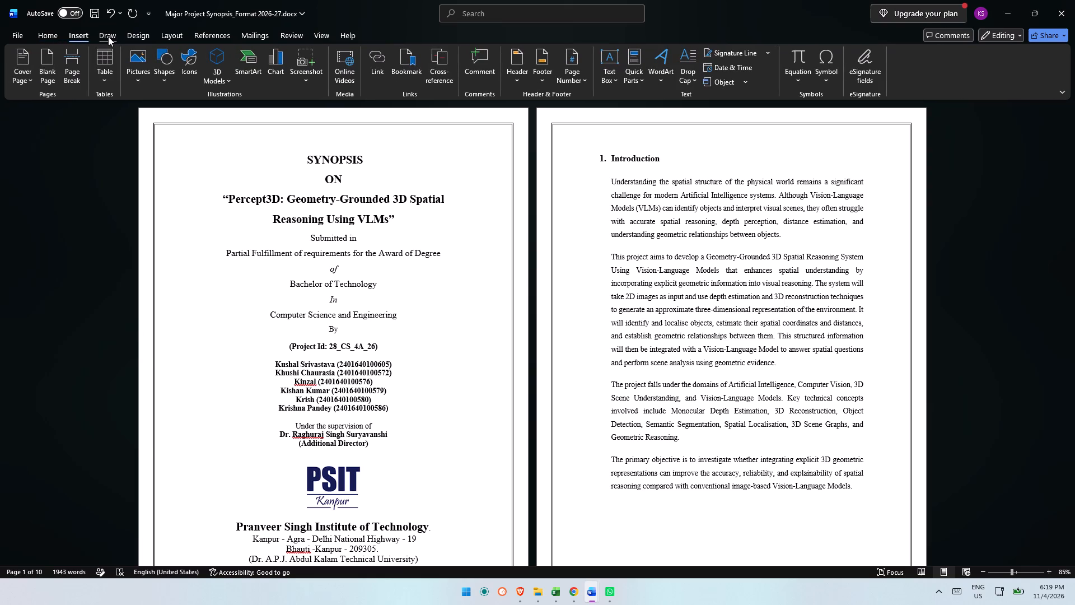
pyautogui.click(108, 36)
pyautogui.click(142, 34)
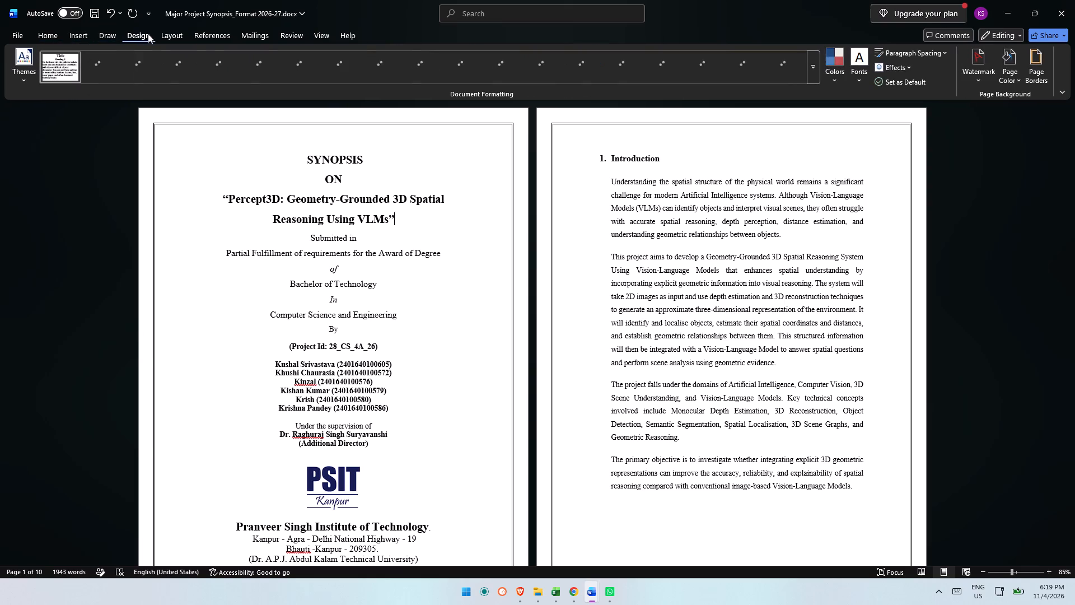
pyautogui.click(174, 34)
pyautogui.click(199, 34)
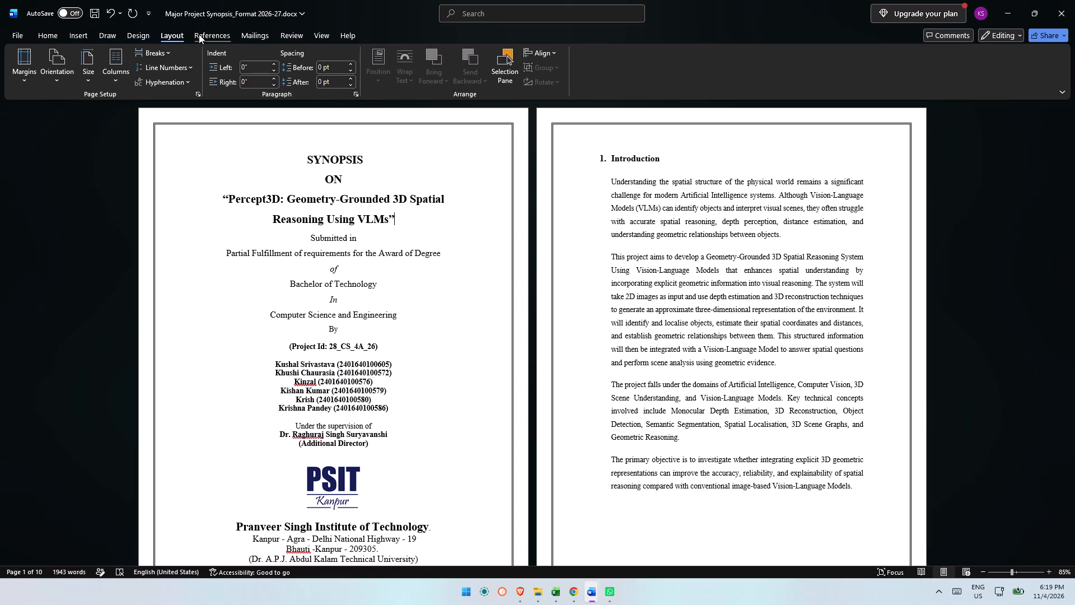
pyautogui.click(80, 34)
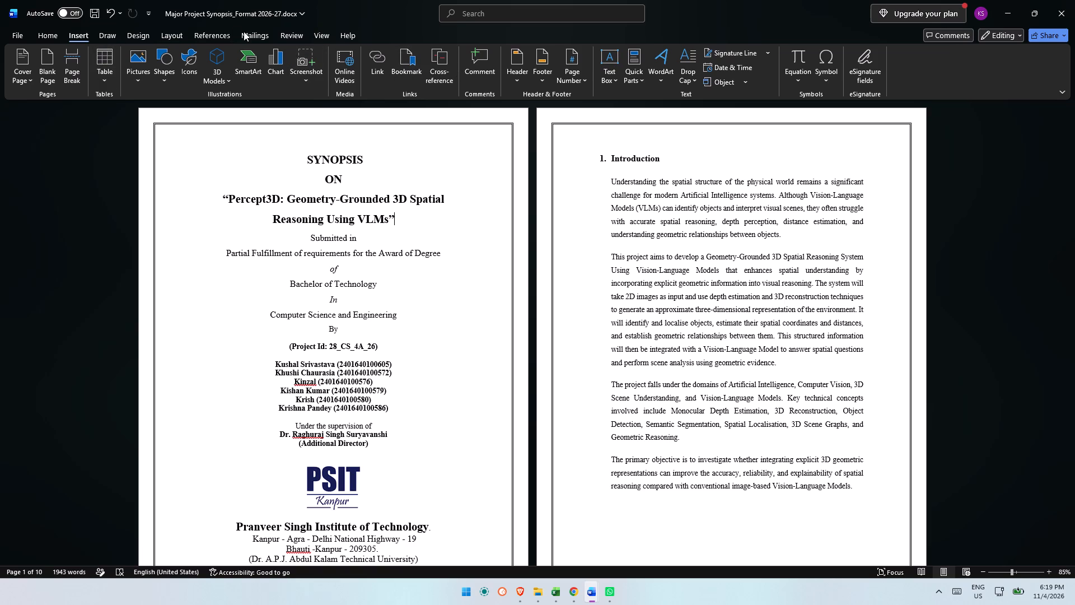
# Insert page numbers at the bottom of the page using the Plain Number 3 style.
pyautogui.click(154, 39)
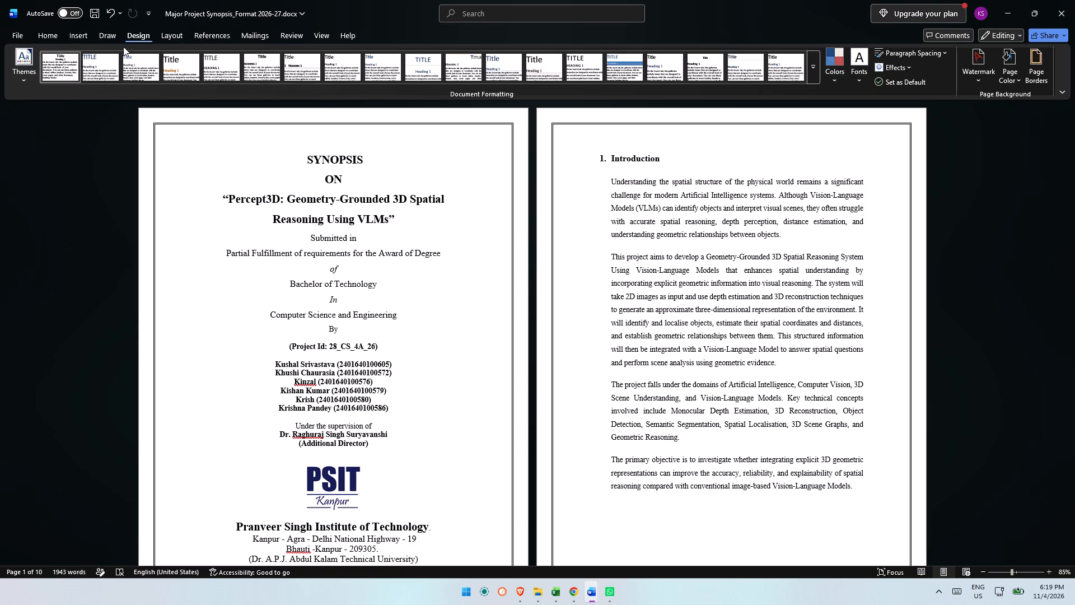
pyautogui.click(103, 40)
pyautogui.click(83, 36)
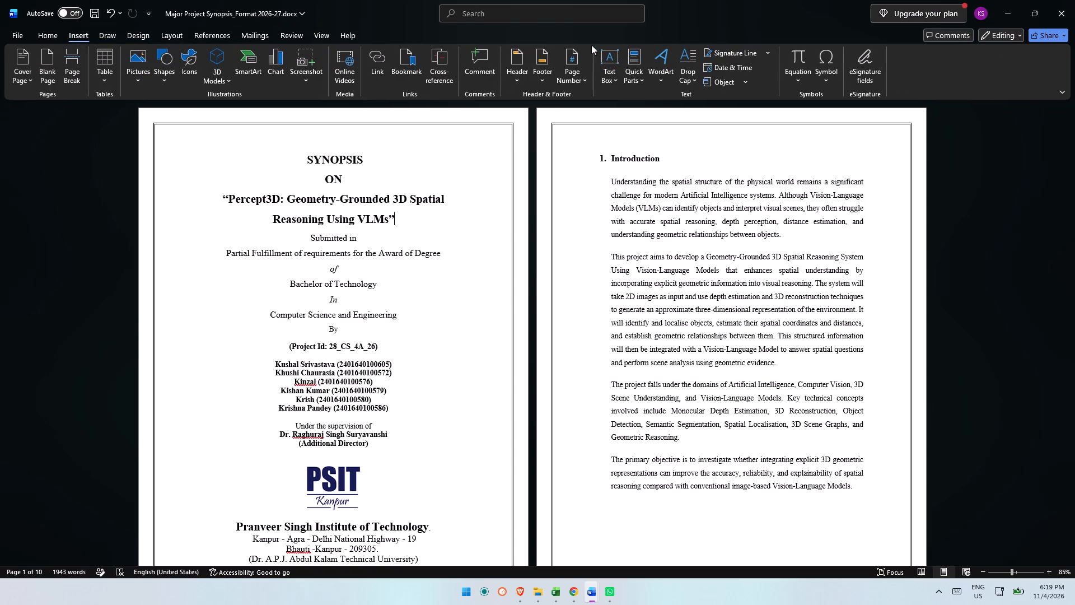
pyautogui.click(572, 66)
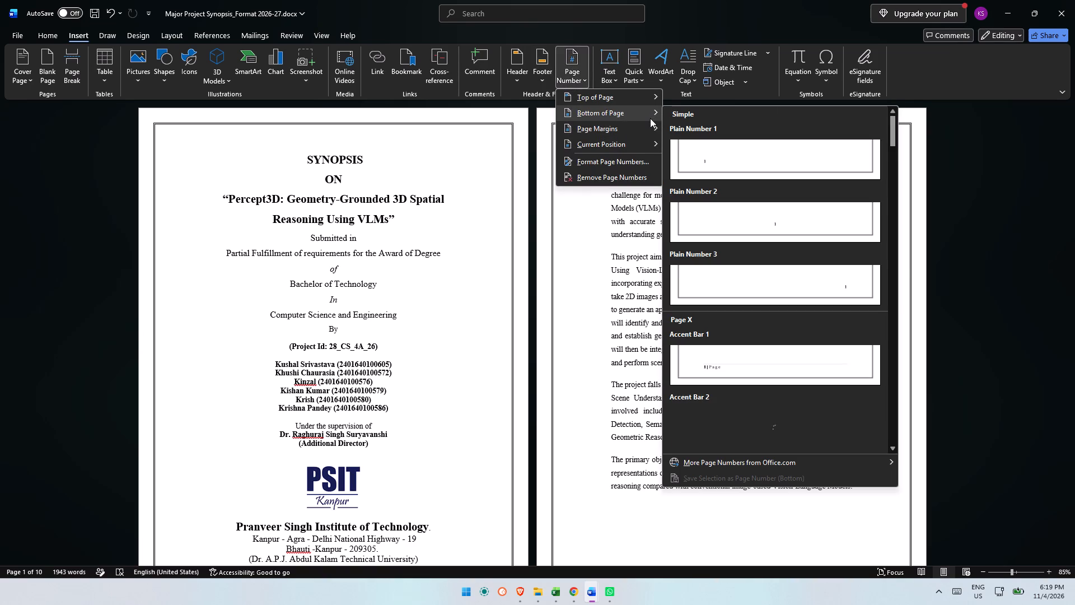
pyautogui.click(762, 269)
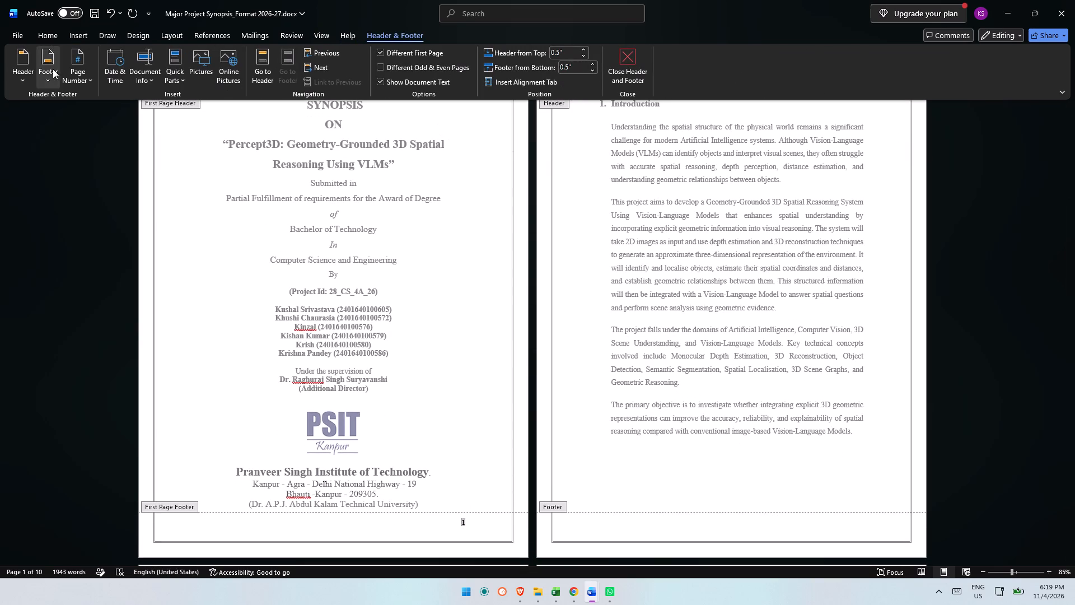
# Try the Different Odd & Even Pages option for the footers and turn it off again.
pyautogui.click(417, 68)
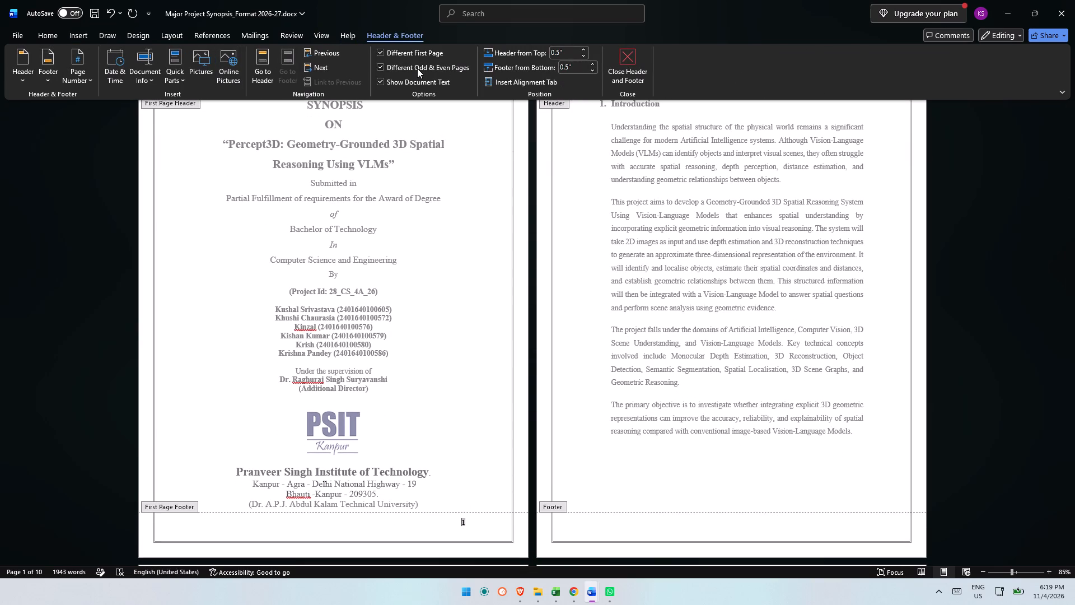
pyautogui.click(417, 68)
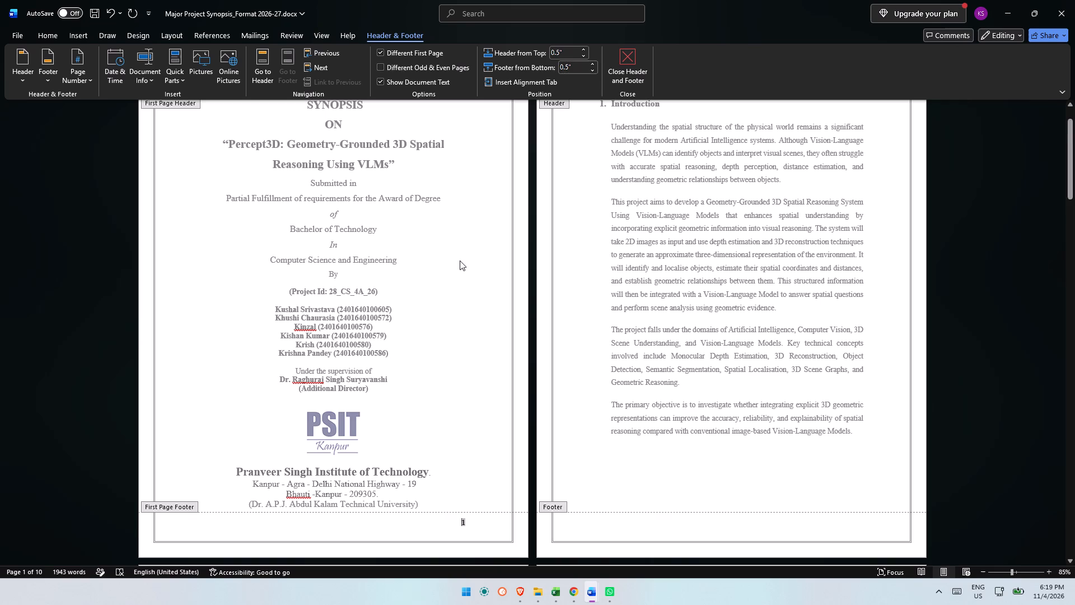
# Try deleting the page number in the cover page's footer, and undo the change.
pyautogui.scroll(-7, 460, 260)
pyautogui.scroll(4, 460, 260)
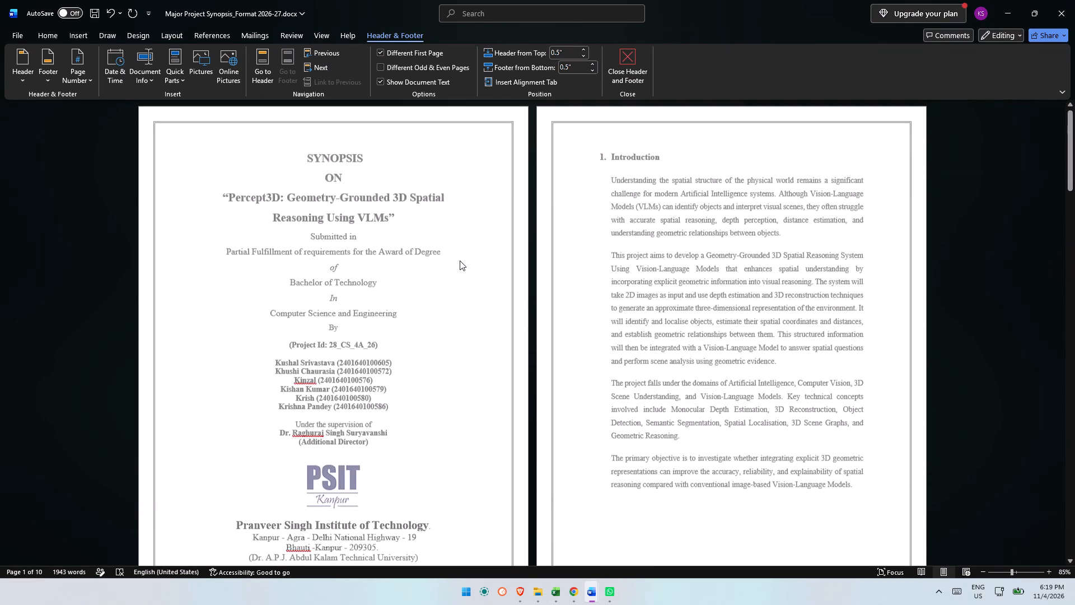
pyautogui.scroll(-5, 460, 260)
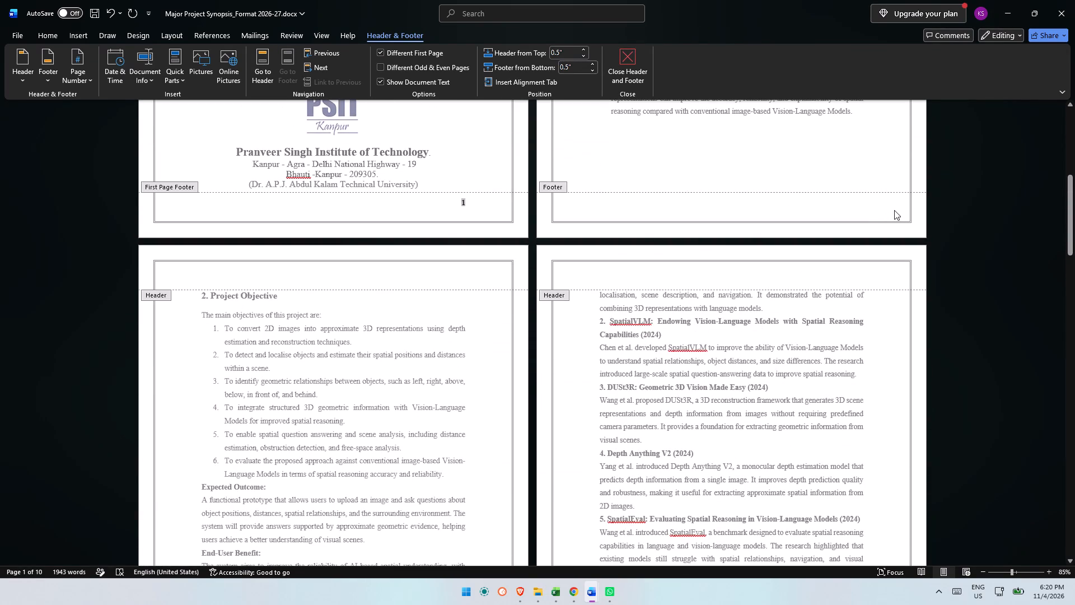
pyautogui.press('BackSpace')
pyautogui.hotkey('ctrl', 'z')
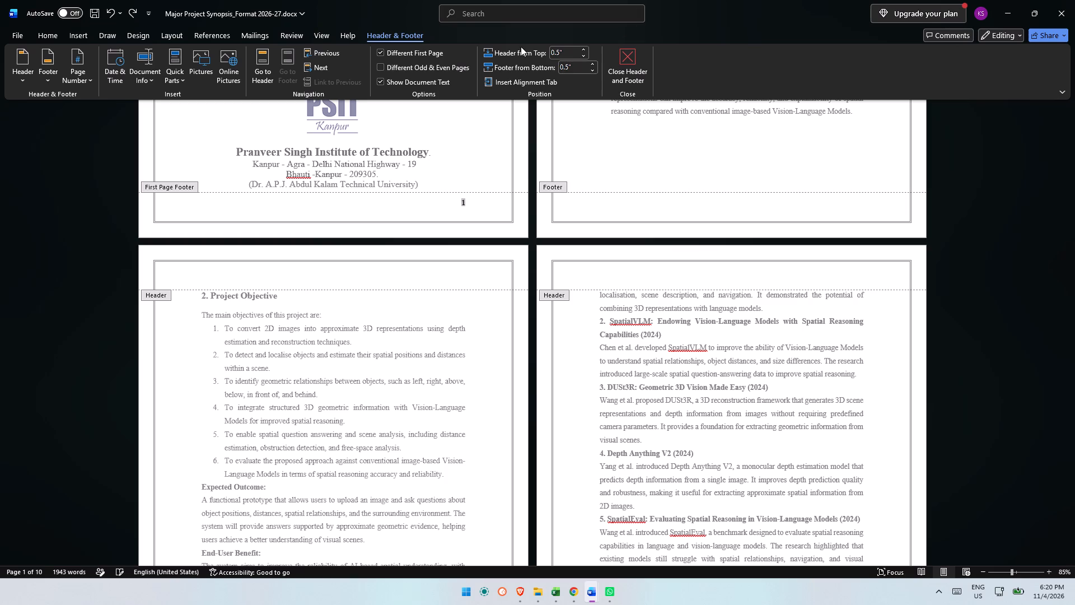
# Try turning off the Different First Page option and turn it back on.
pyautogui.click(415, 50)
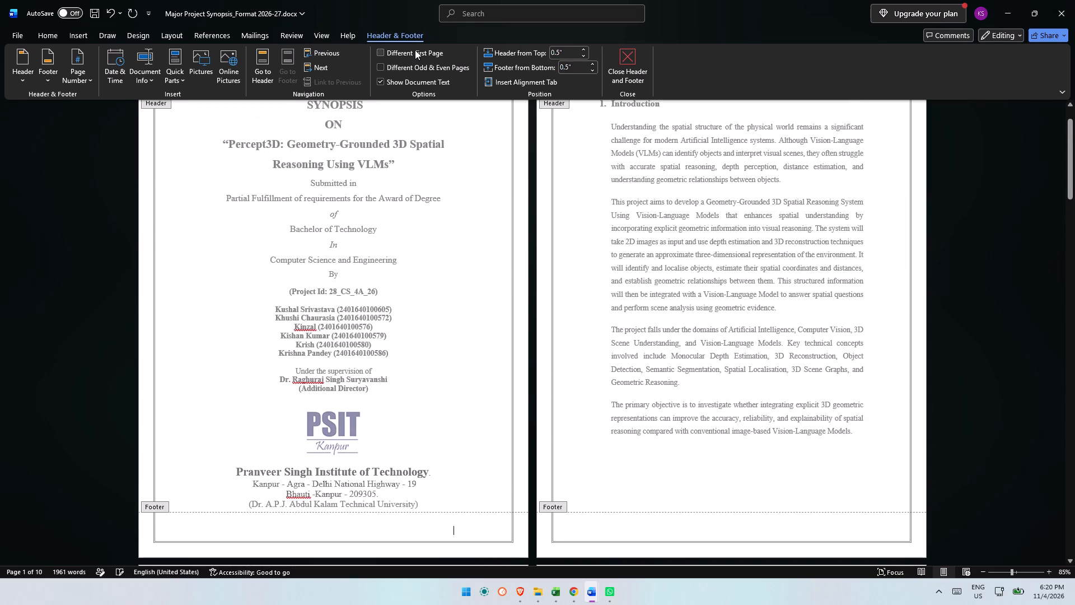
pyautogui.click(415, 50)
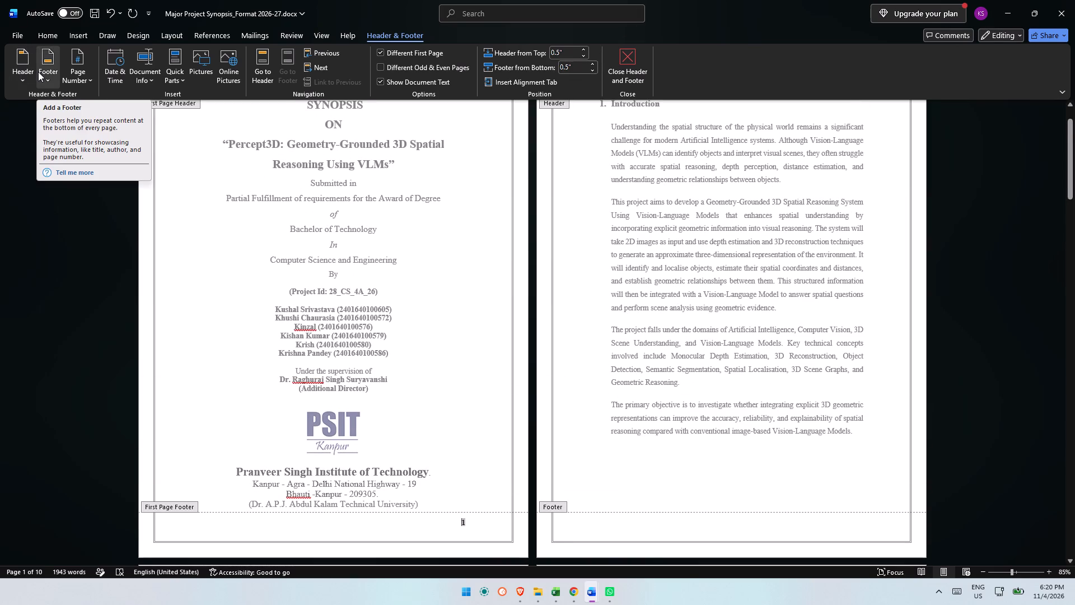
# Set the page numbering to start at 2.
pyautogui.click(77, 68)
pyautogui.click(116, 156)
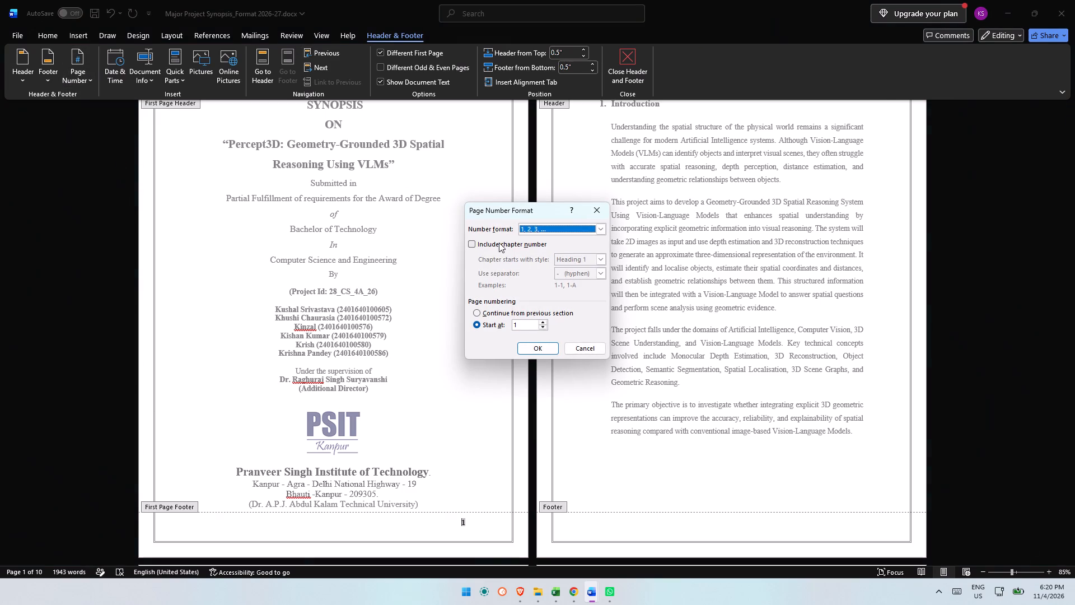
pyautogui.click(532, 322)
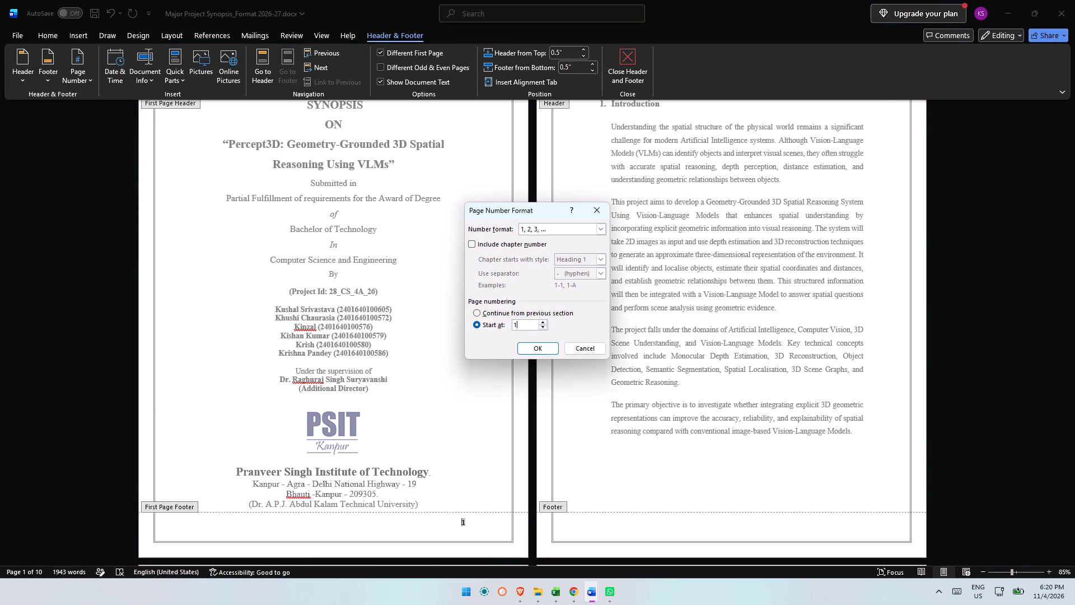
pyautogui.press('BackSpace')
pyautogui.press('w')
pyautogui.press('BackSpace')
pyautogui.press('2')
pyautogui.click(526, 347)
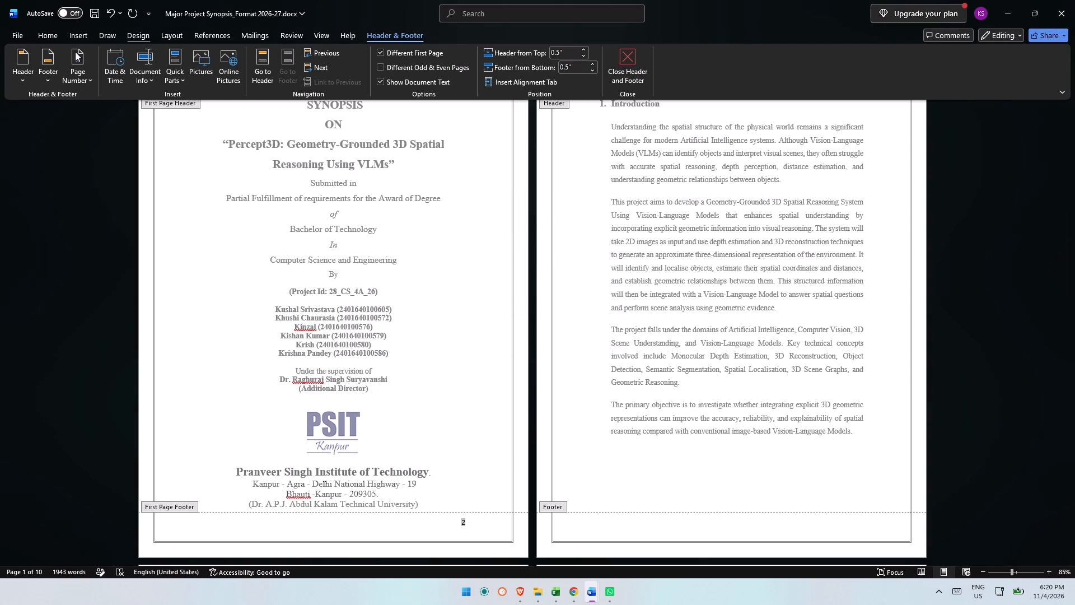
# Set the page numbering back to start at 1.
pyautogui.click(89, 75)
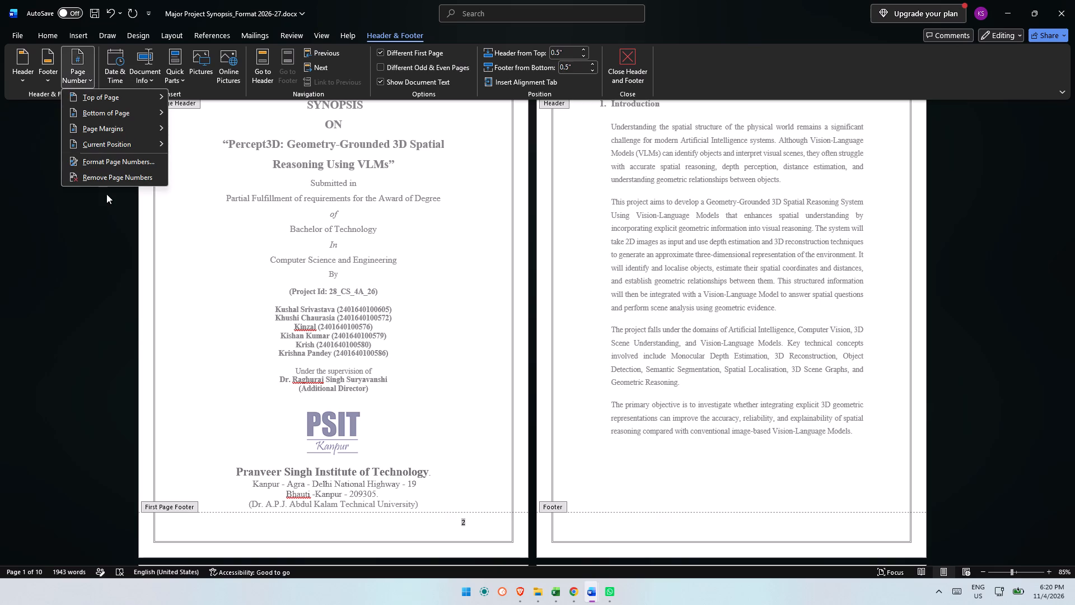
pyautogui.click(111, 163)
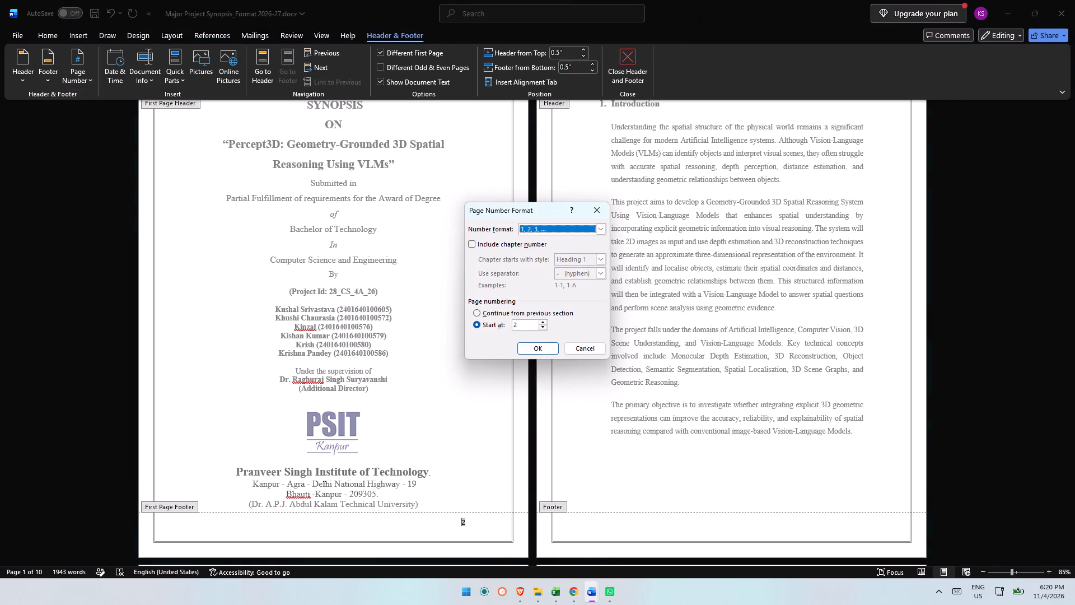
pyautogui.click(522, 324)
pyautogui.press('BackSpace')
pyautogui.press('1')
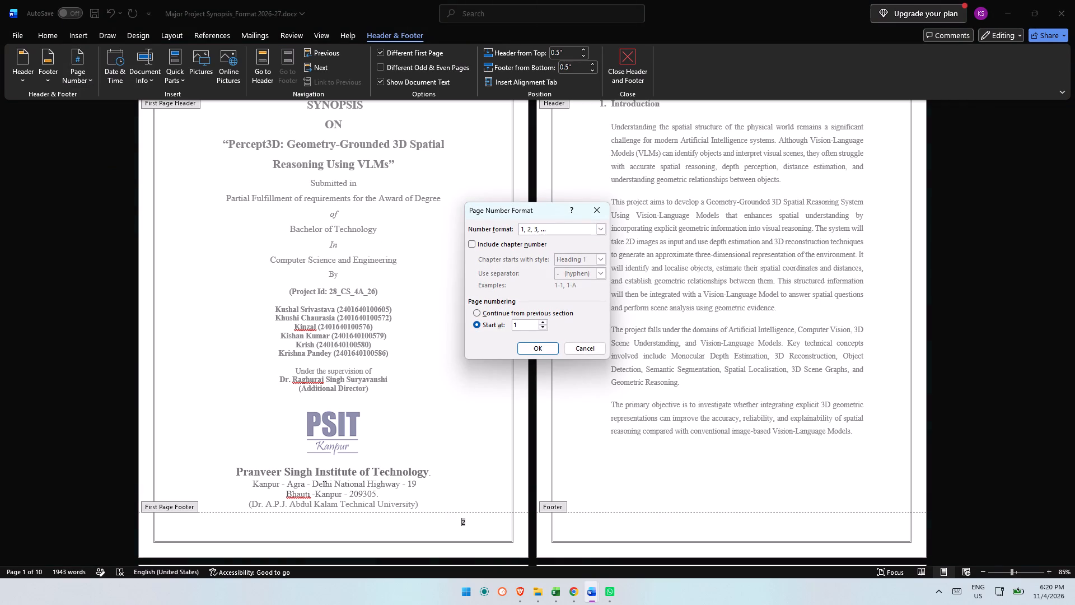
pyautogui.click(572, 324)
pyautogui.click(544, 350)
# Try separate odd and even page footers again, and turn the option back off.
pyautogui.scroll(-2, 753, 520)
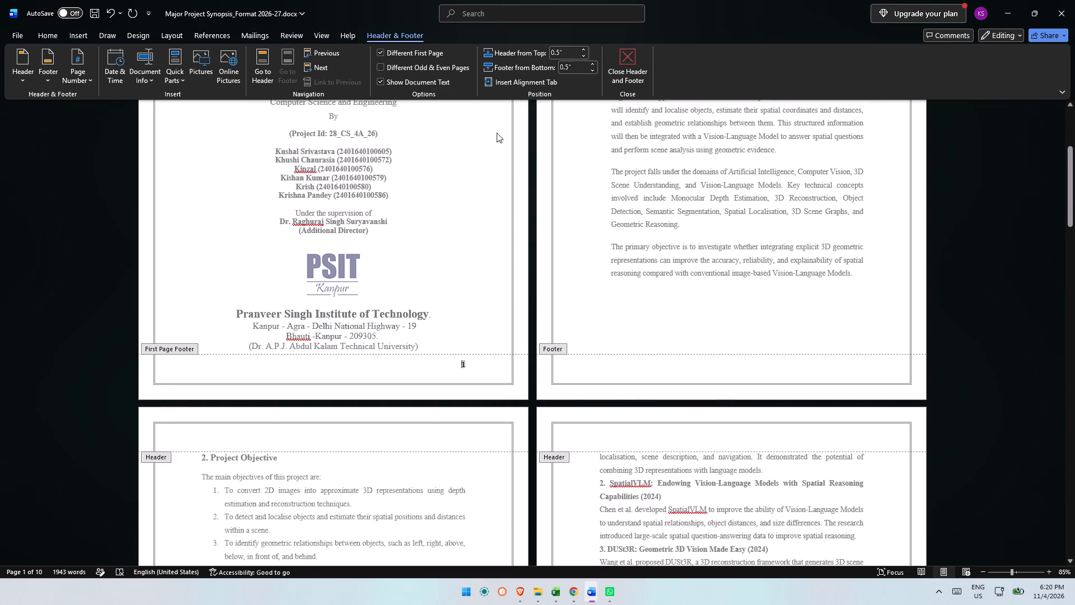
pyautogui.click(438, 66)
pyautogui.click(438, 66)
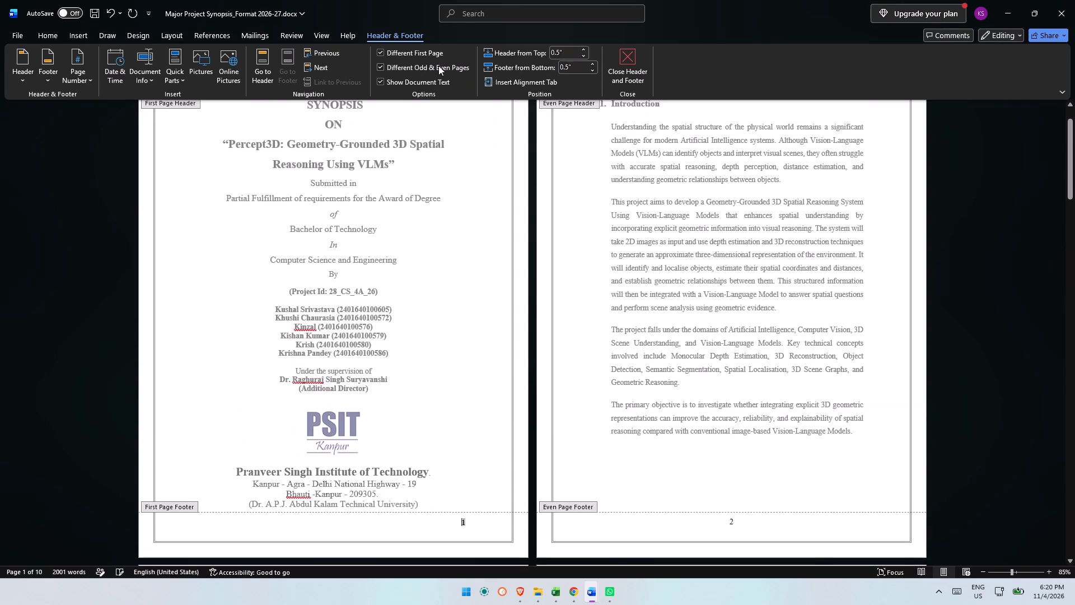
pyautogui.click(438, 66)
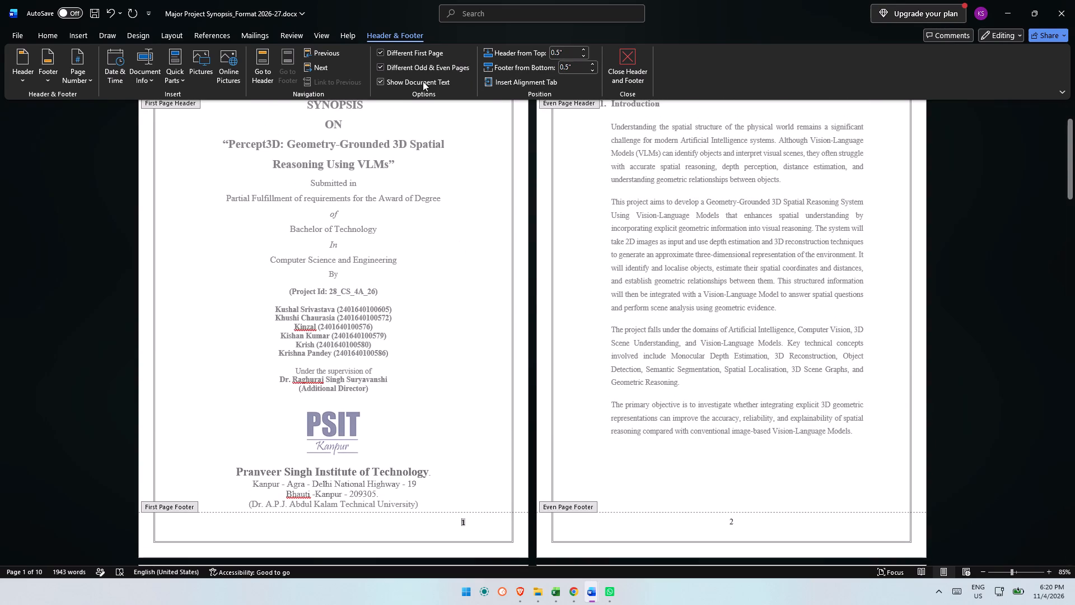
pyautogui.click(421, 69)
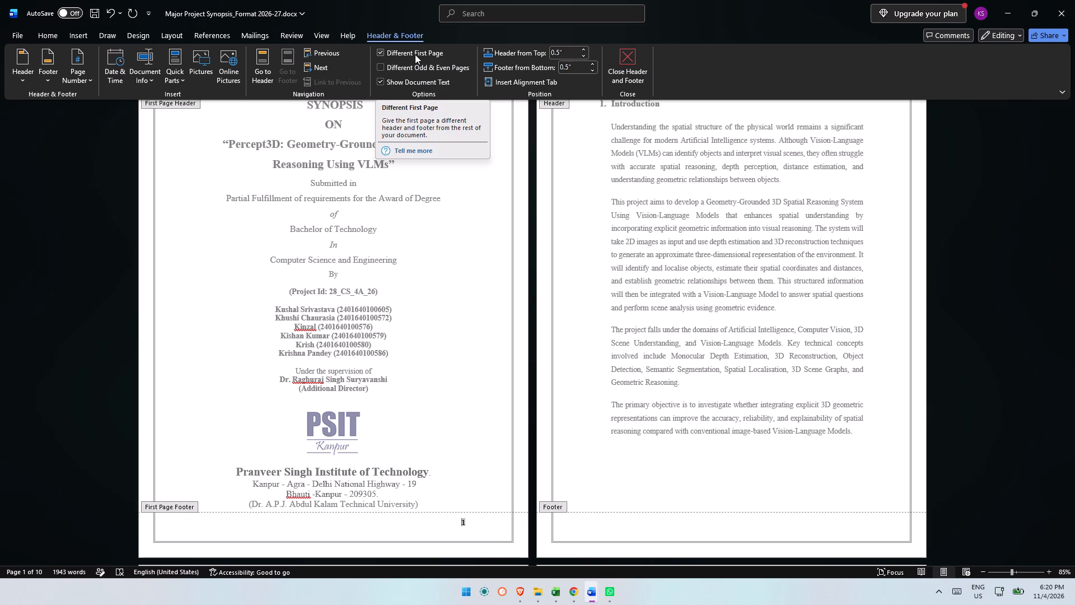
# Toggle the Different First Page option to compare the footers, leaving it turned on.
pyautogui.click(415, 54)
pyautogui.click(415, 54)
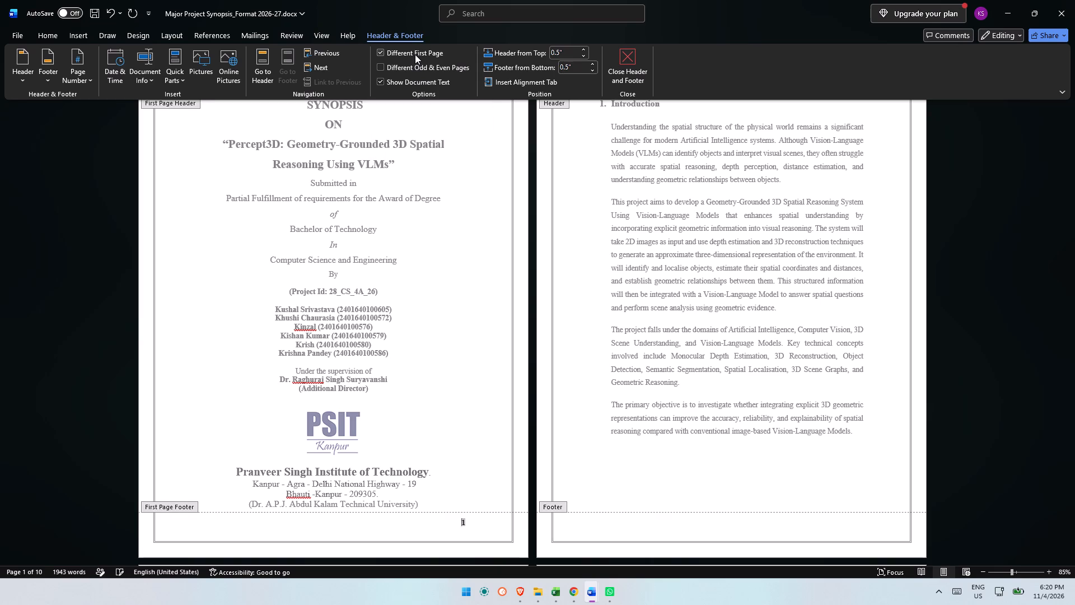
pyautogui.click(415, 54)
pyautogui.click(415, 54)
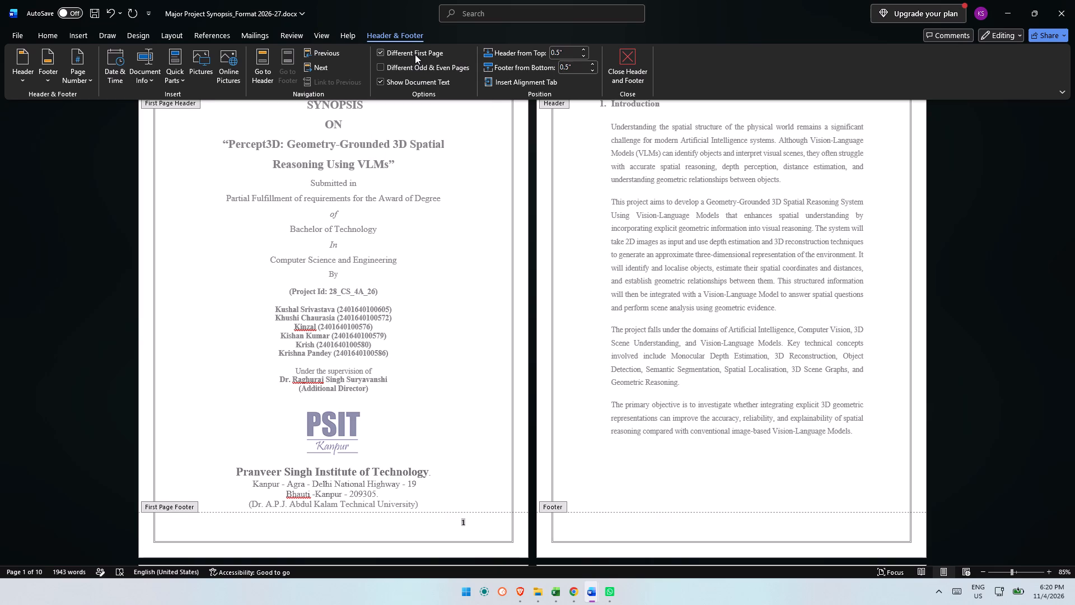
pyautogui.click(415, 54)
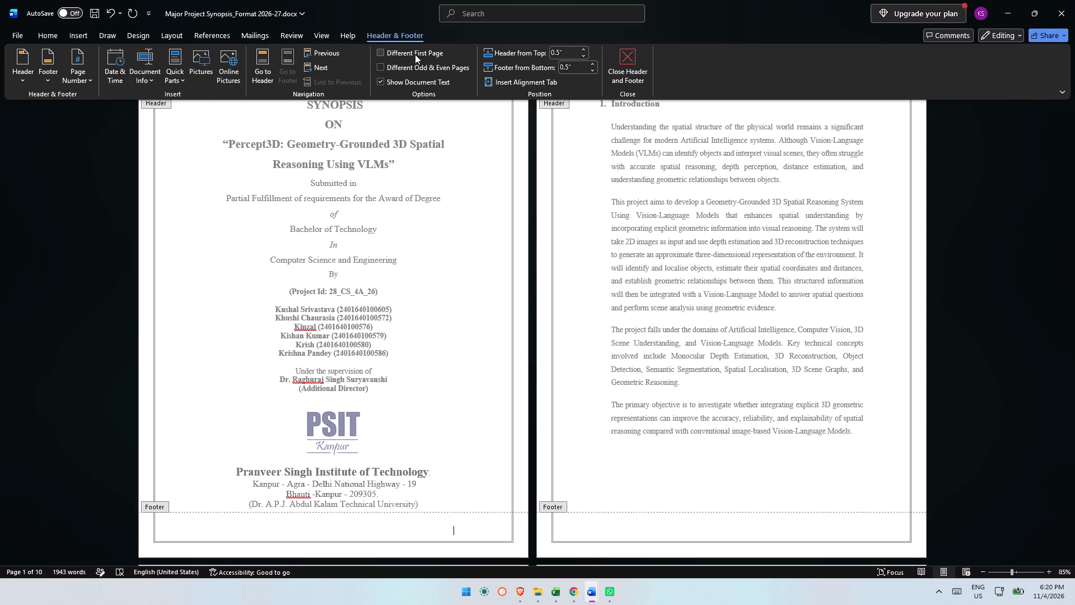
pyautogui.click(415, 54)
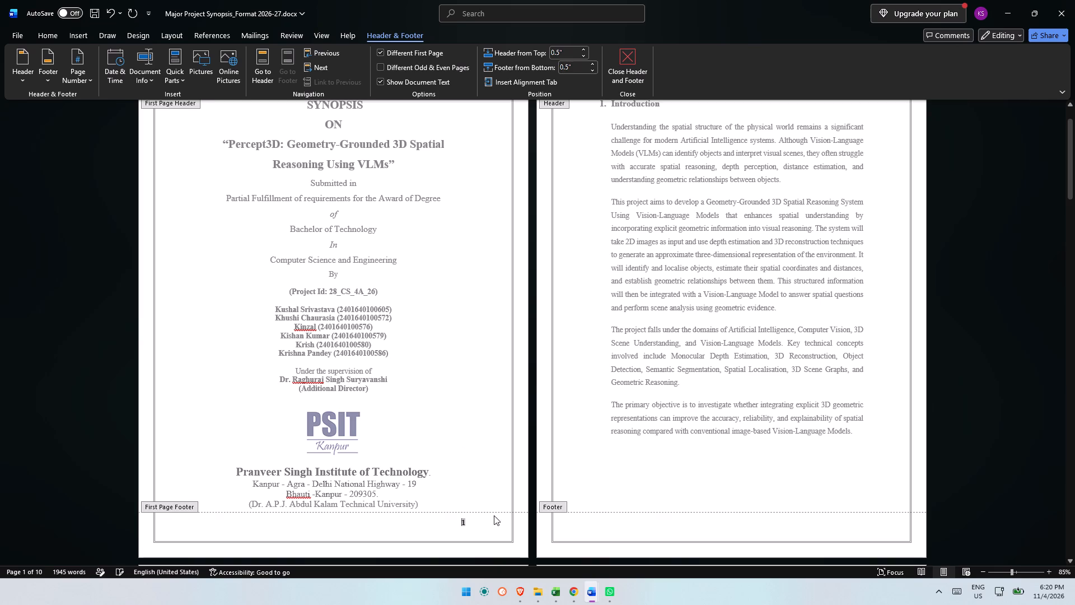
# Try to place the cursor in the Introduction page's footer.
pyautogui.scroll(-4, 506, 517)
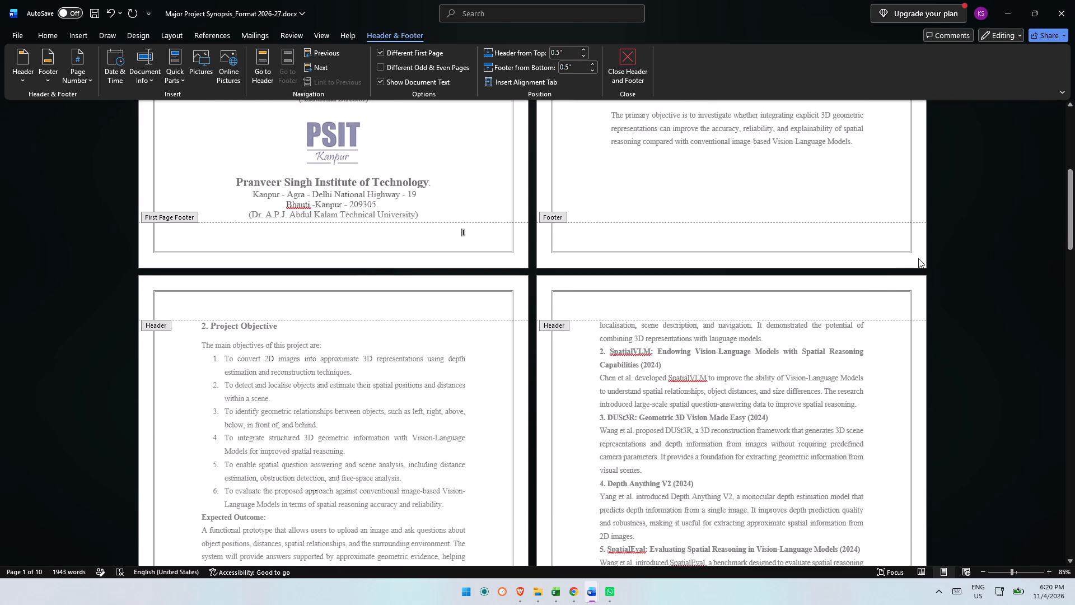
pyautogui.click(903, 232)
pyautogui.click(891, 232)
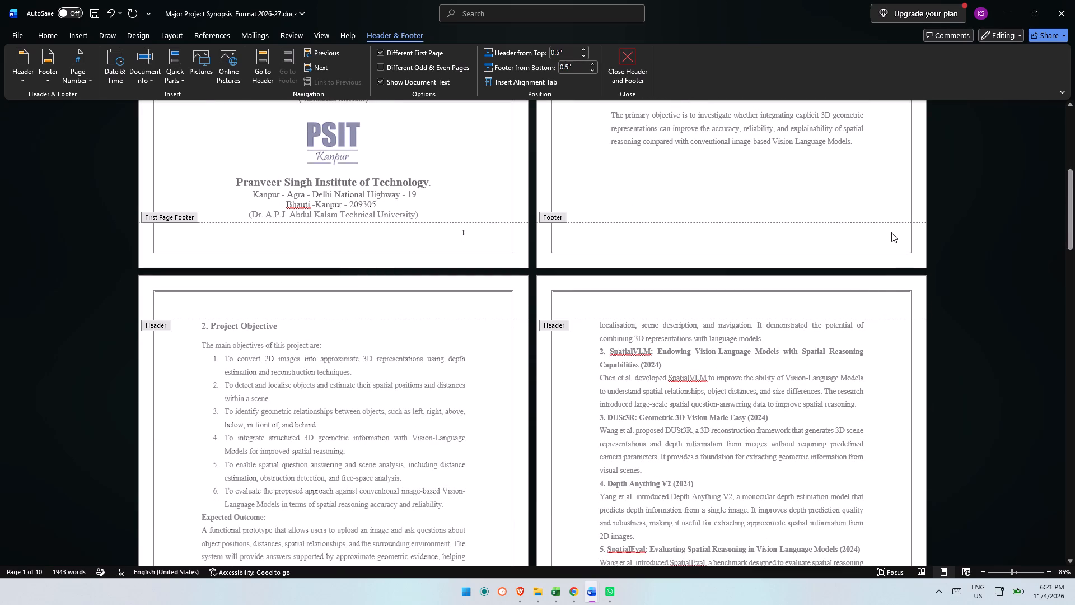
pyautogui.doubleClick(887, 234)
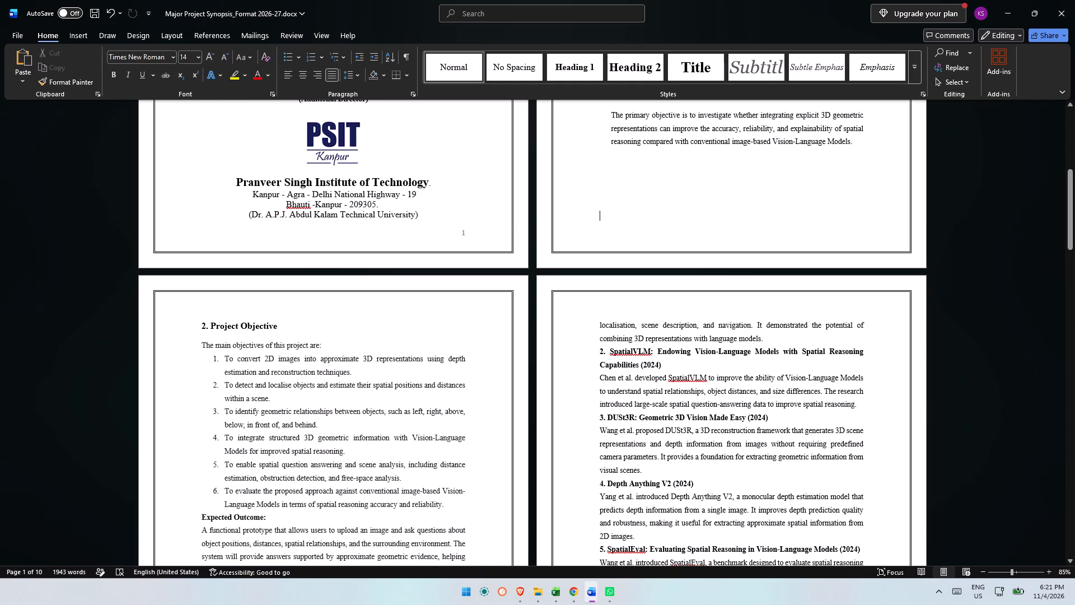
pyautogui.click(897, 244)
# Delete the page number from the cover page's footer.
pyautogui.click(465, 232)
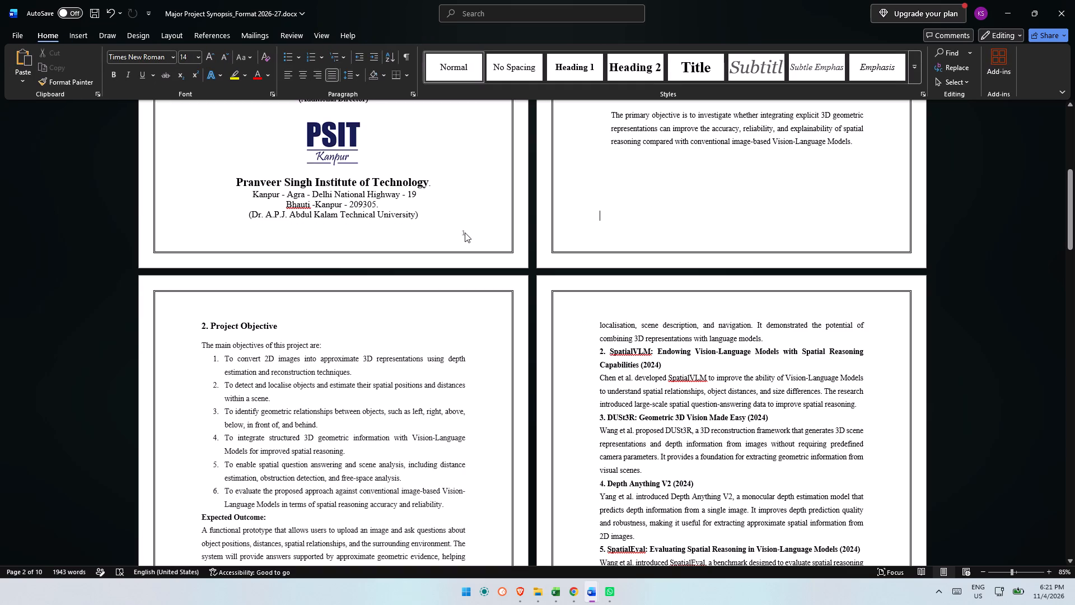
pyautogui.doubleClick(465, 232)
pyautogui.click(465, 232)
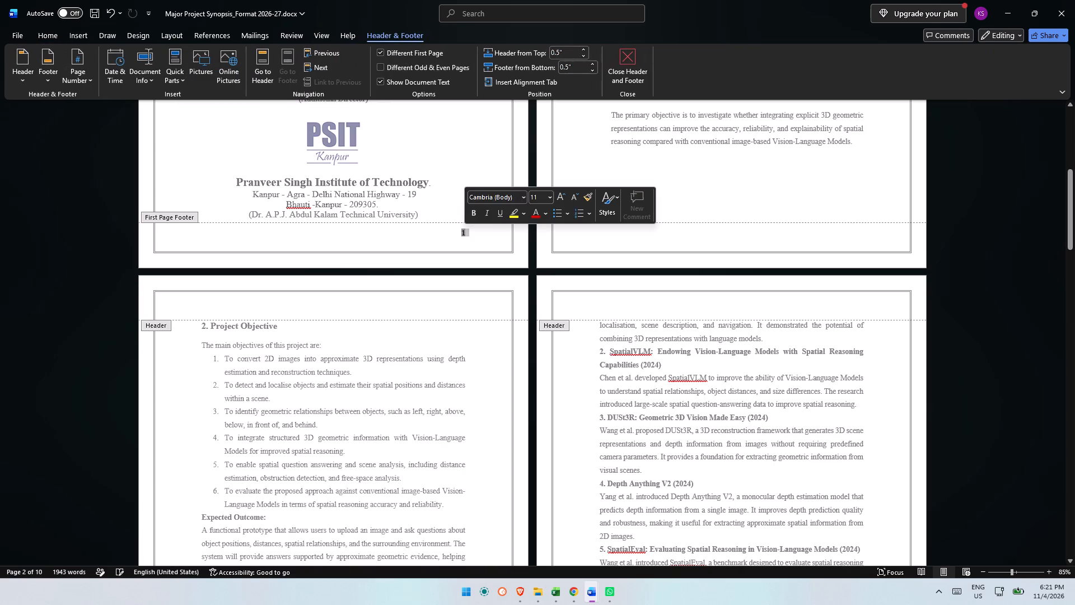
pyautogui.press('BackSpace')
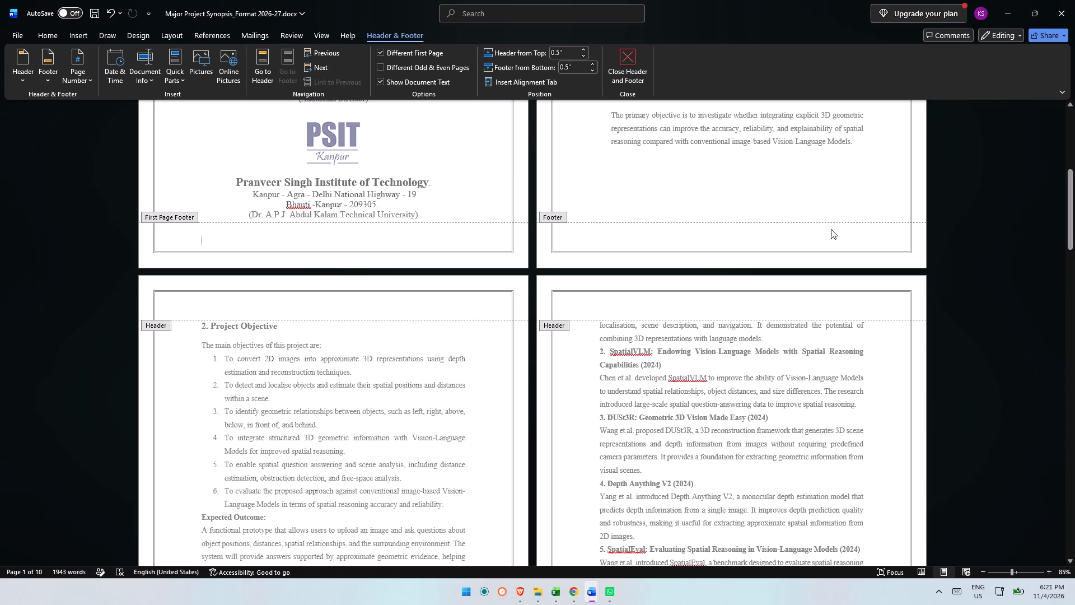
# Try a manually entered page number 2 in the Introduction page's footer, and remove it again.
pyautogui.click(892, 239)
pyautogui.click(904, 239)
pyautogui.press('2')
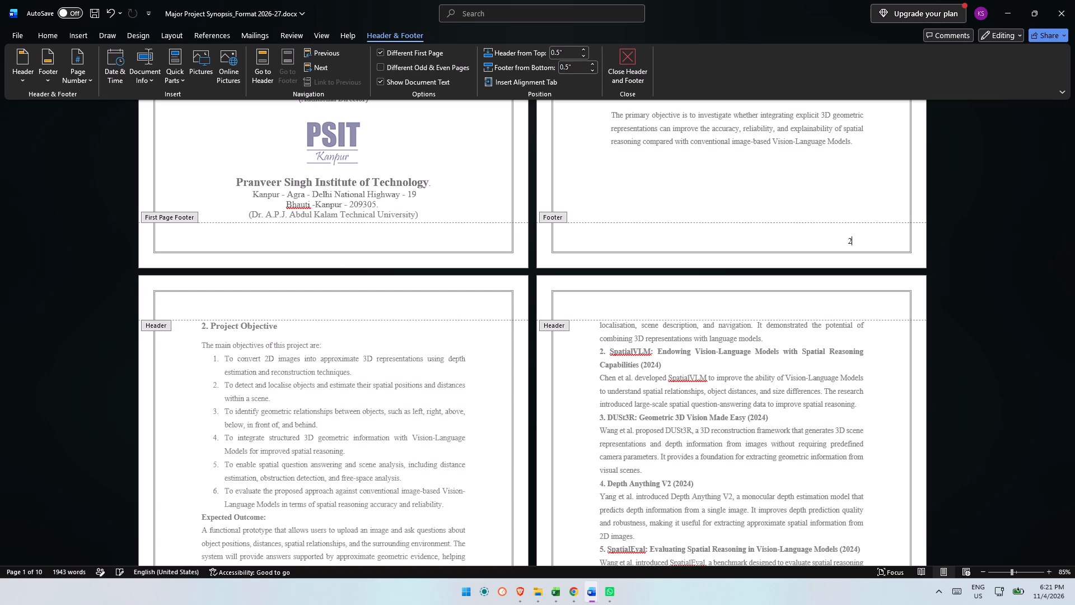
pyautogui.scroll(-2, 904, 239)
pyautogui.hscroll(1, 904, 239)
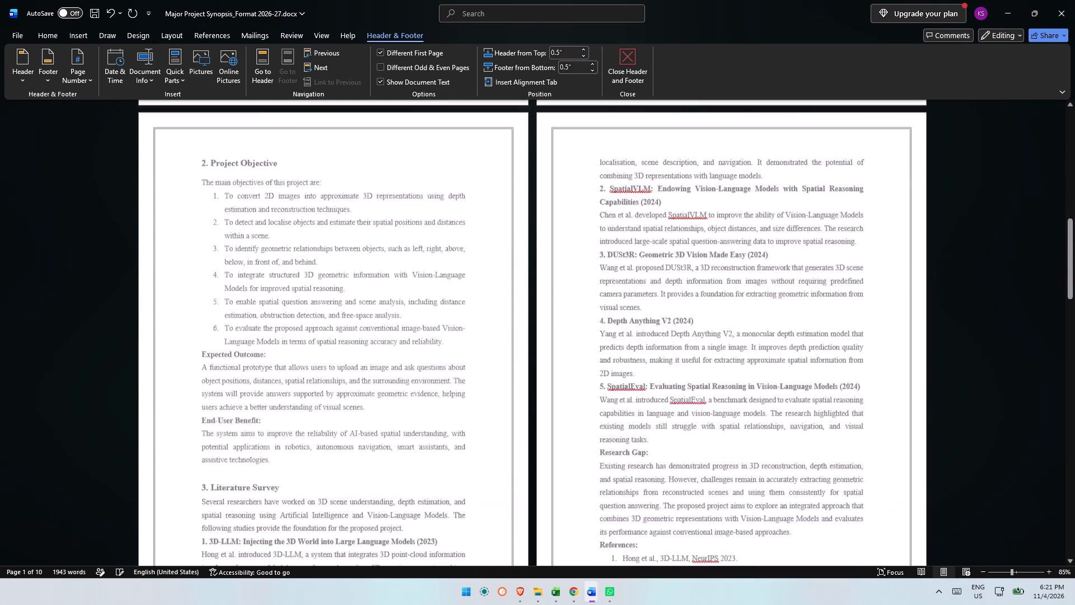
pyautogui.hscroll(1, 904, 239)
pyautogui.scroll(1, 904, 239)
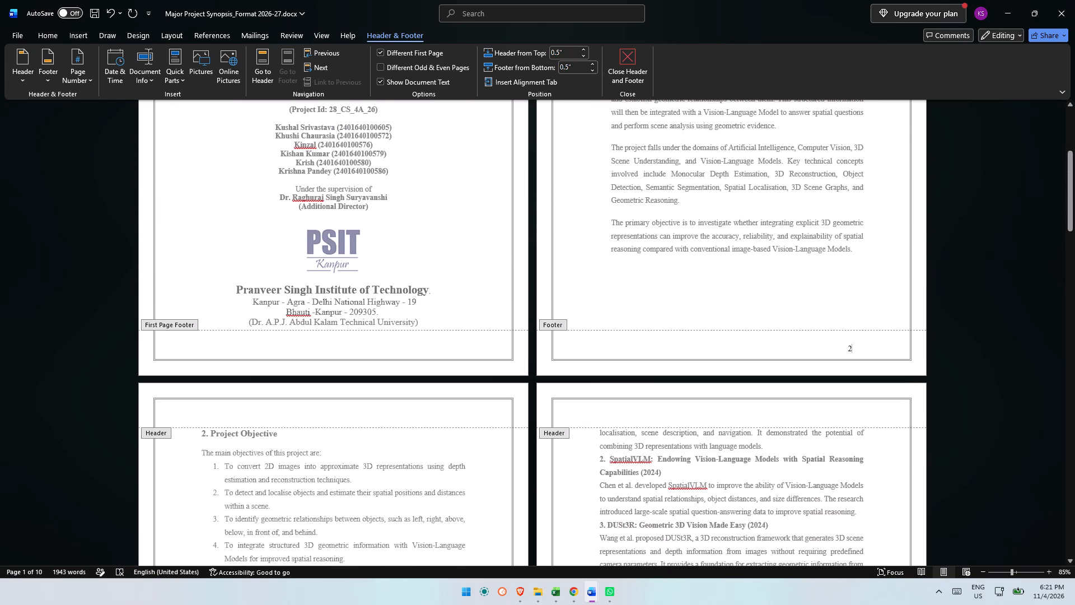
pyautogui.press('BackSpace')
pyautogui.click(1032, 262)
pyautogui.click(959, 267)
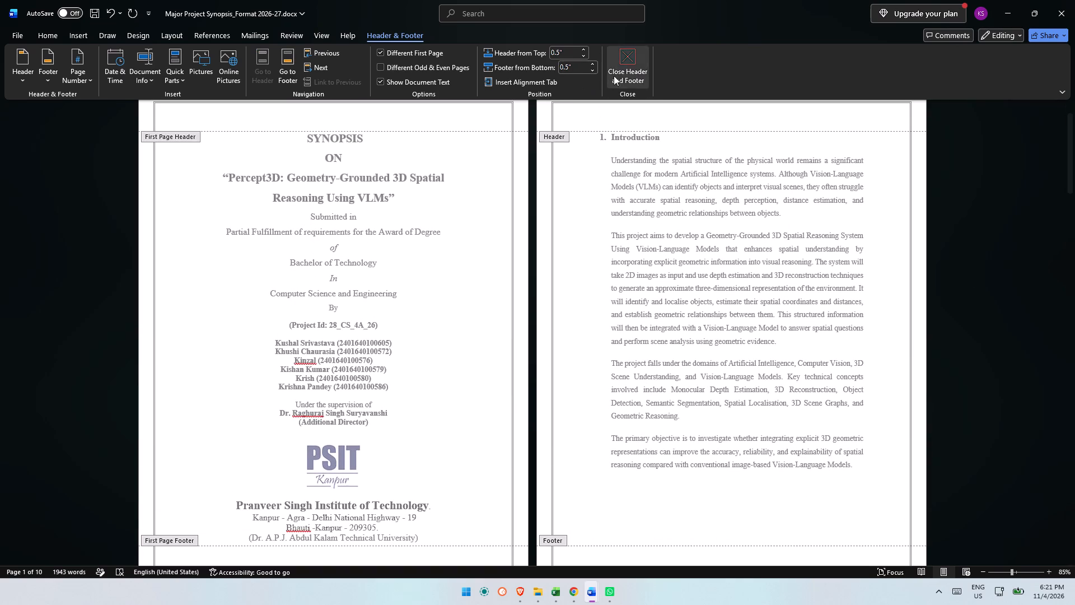
# Leave footer editing and insert a Plain Number 3 page number at the bottom of the page, starting from the Introduction page.
pyautogui.click(623, 71)
pyautogui.click(693, 301)
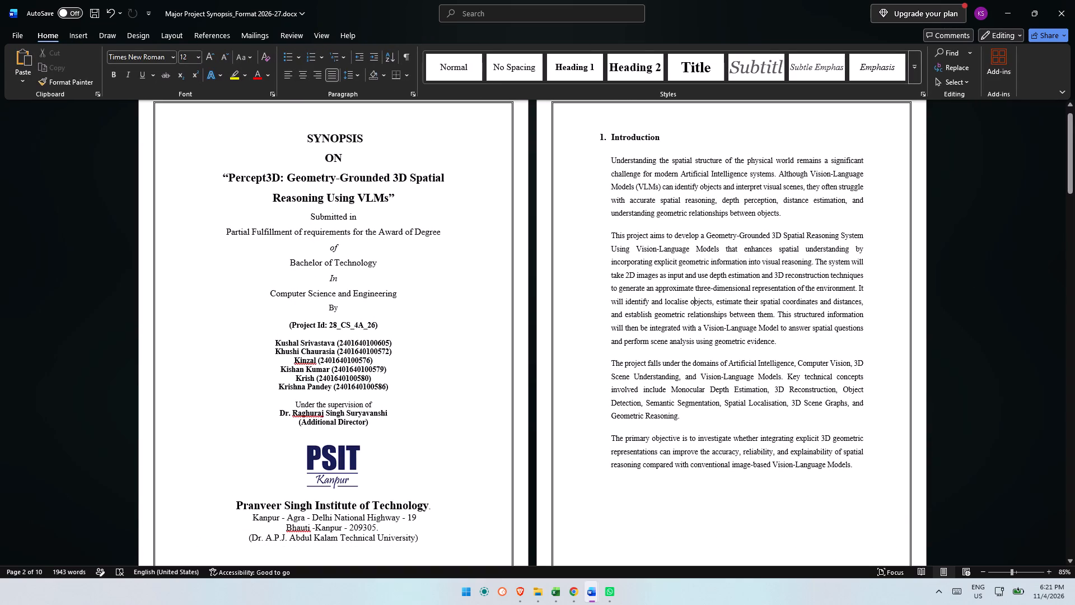
pyautogui.click(82, 39)
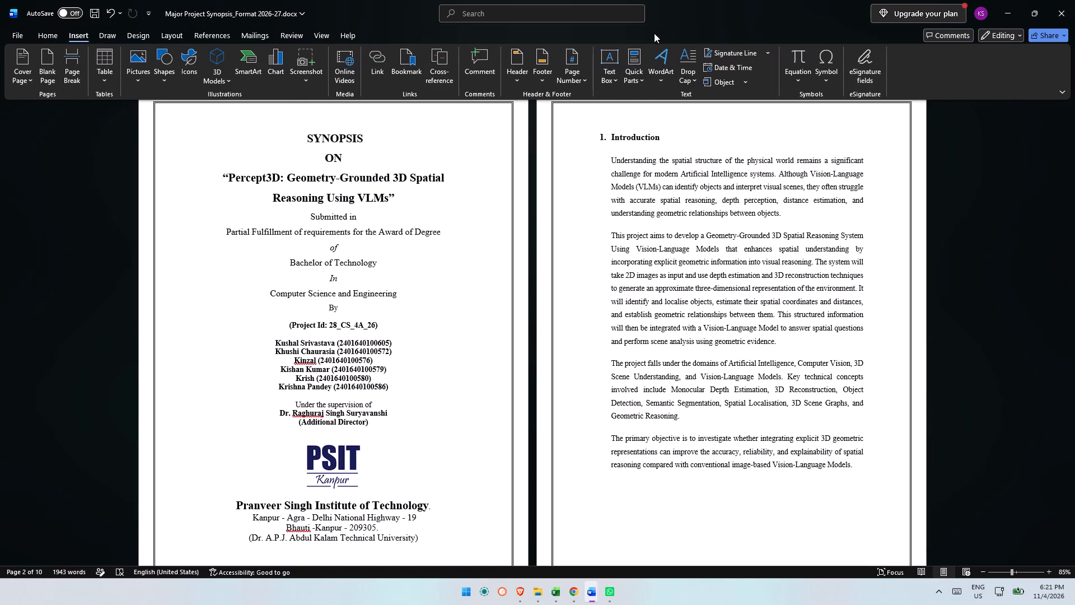
pyautogui.click(566, 76)
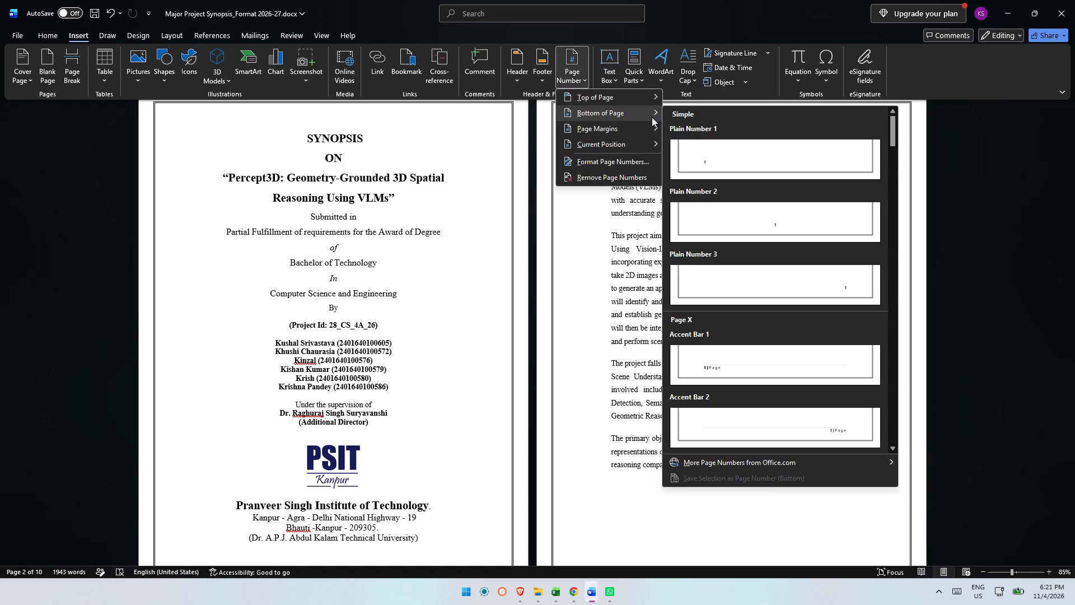
pyautogui.click(726, 268)
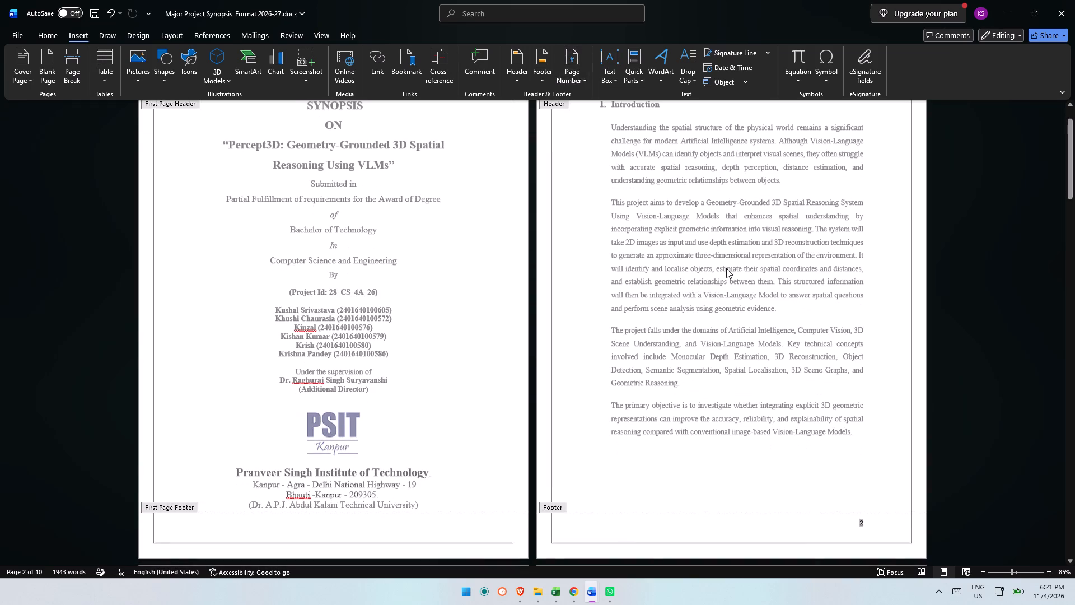
# Check the page numbers in the footers from the cover to the last page, and close footer editing.
pyautogui.scroll(-6, 677, 357)
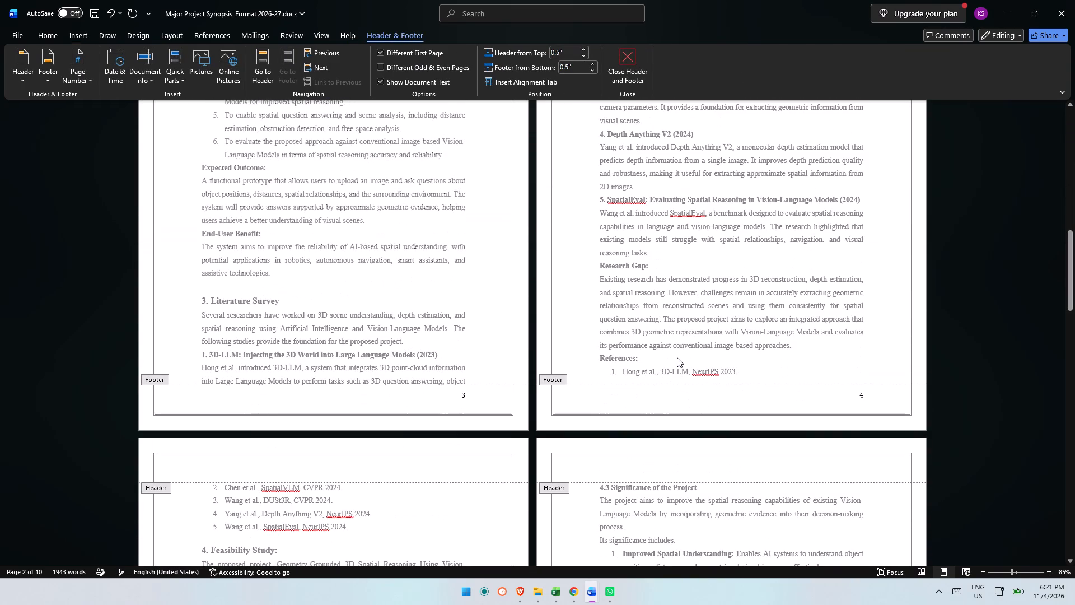
pyautogui.scroll(-5, 677, 357)
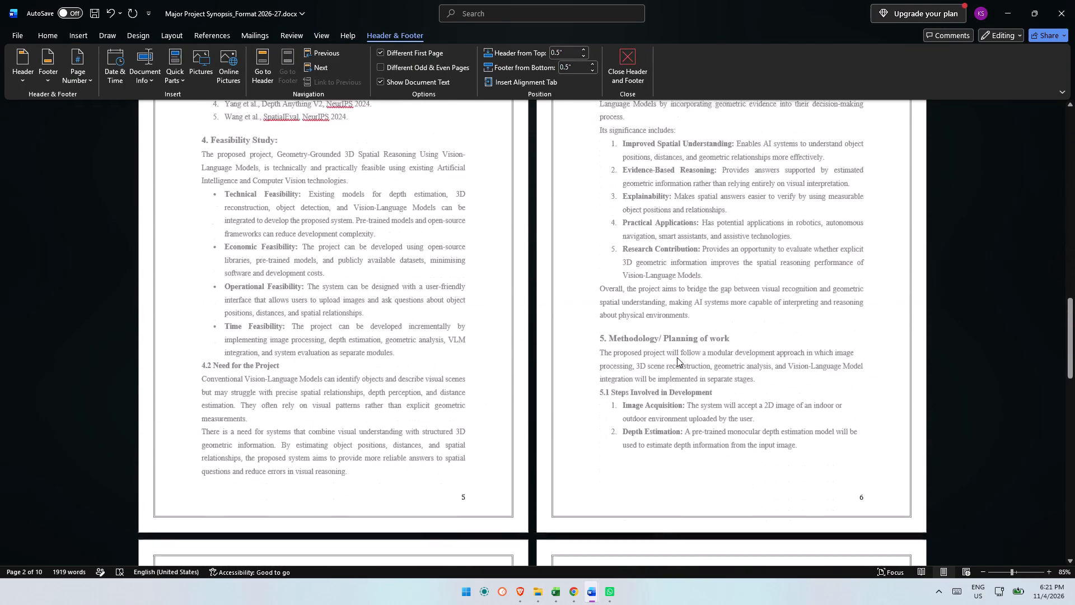
pyautogui.scroll(-9, 677, 357)
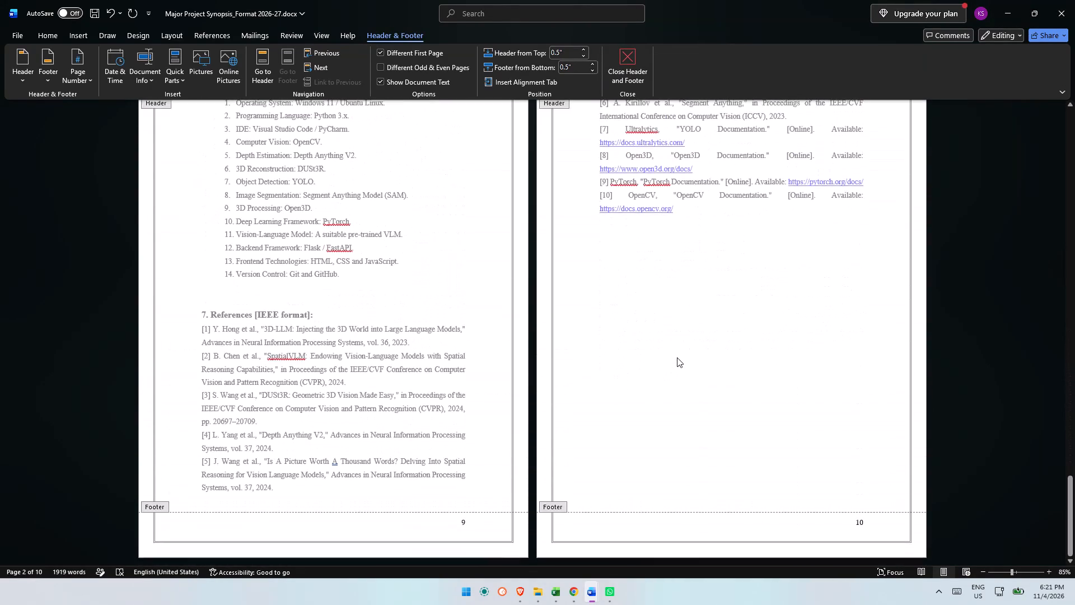
pyautogui.scroll(15, 677, 357)
pyautogui.click(961, 217)
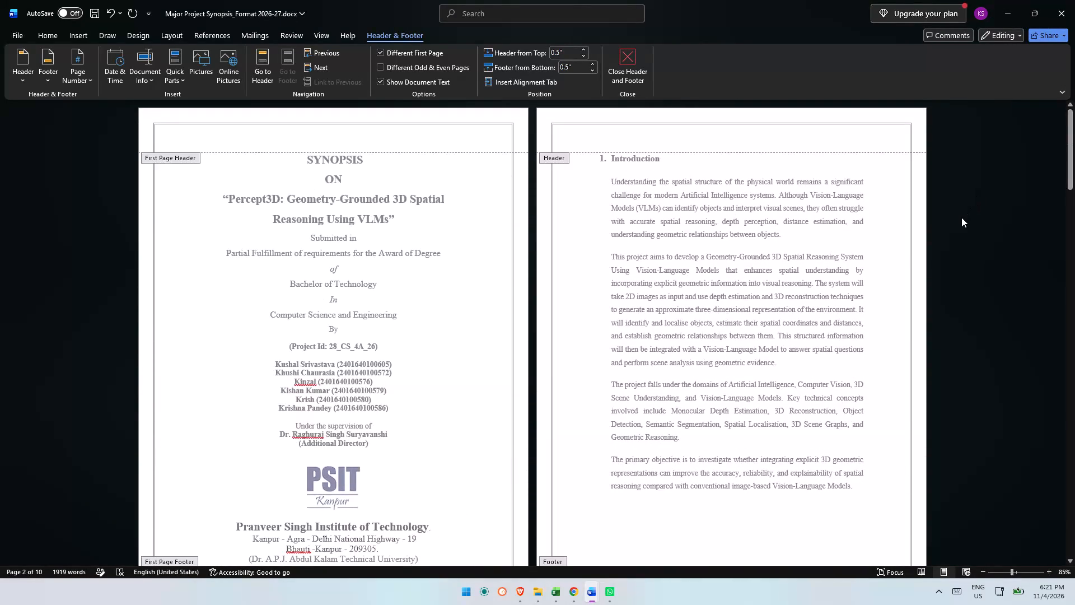
pyautogui.scroll(-5, 875, 248)
pyautogui.scroll(1, 875, 248)
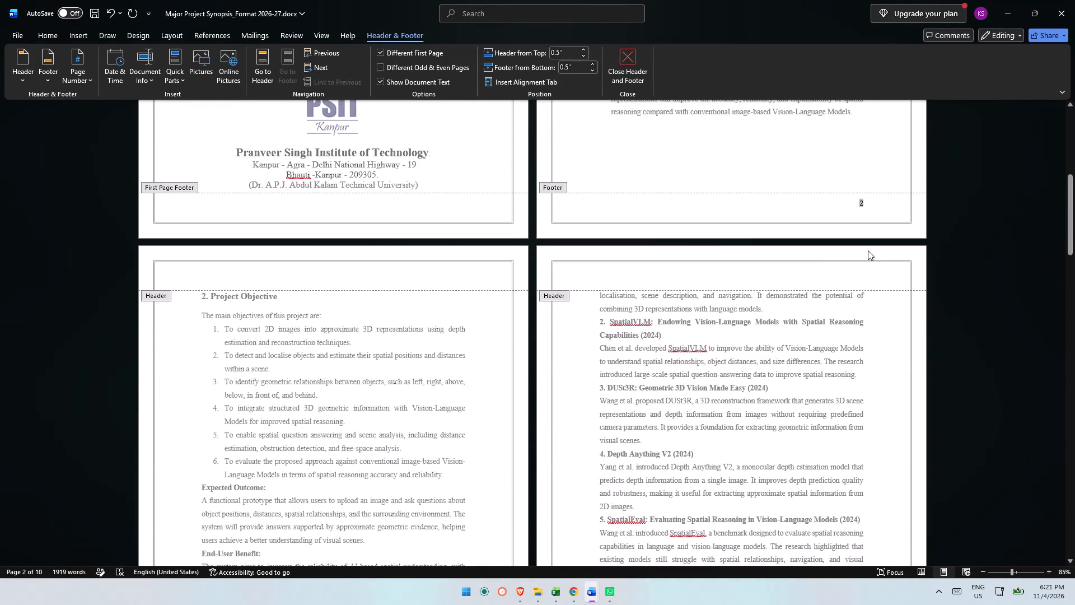
pyautogui.click(627, 199)
pyautogui.click(622, 71)
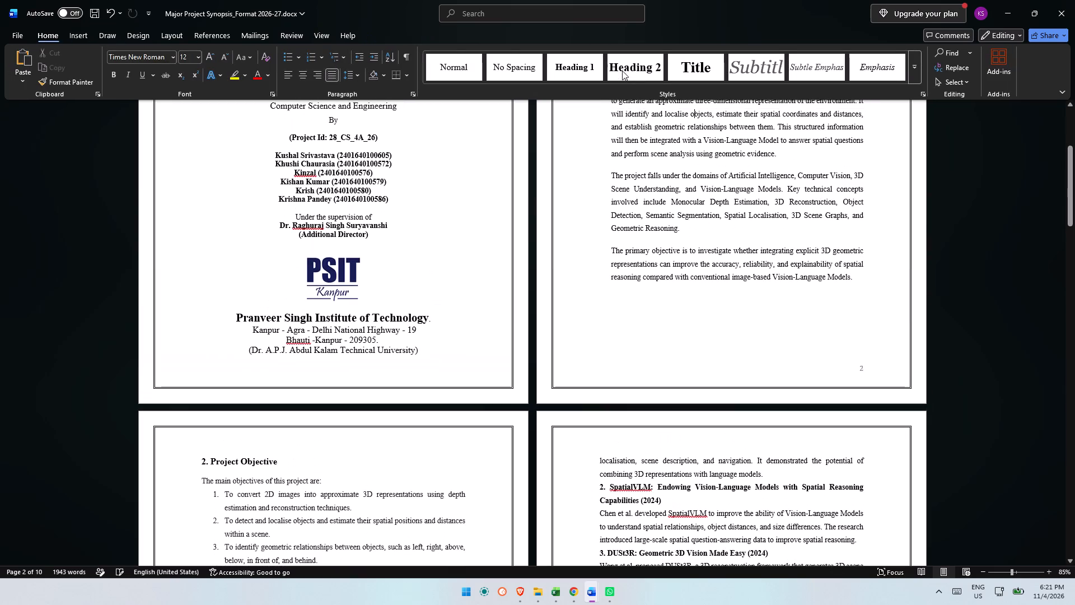
# Review the whole synopsis in normal view, comparing the cover's footer with the numbered pages.
pyautogui.scroll(2, 488, 250)
pyautogui.scroll(-4, 488, 250)
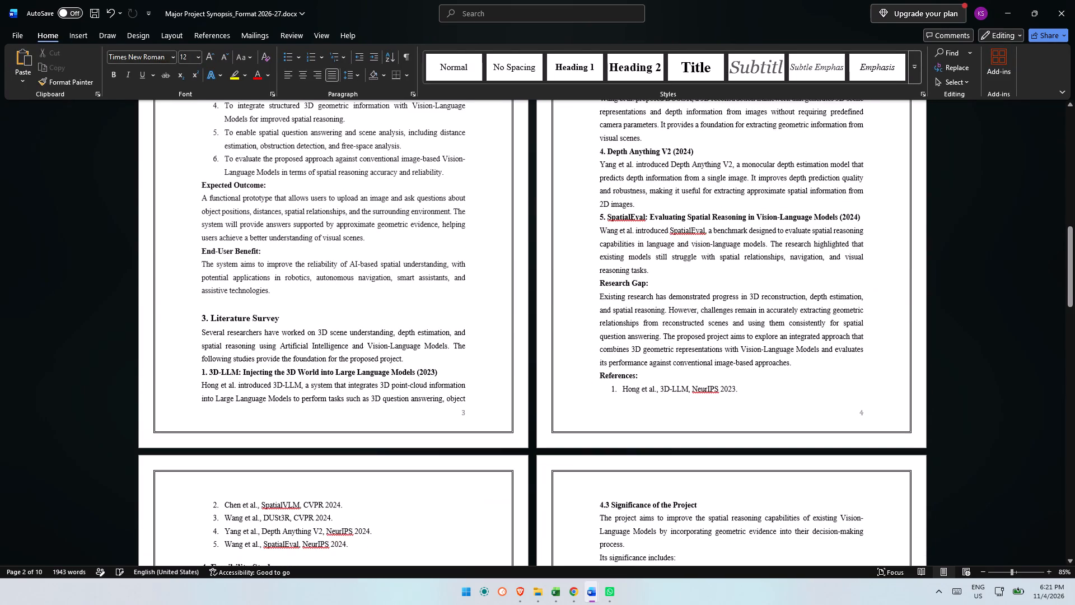
pyautogui.scroll(-9, 488, 250)
pyautogui.scroll(8, 488, 250)
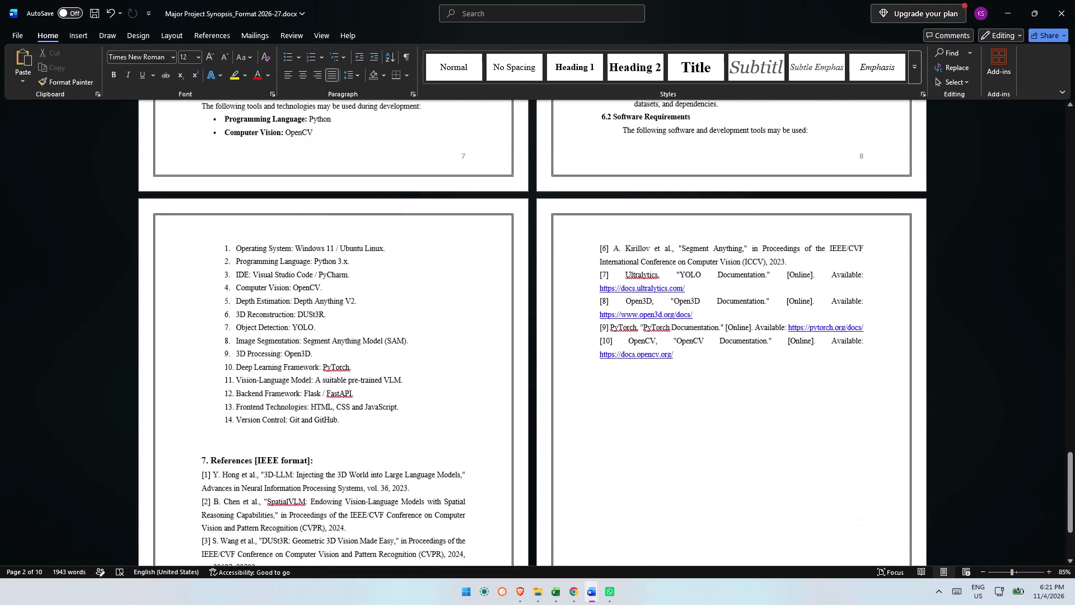
pyautogui.scroll(8, 488, 250)
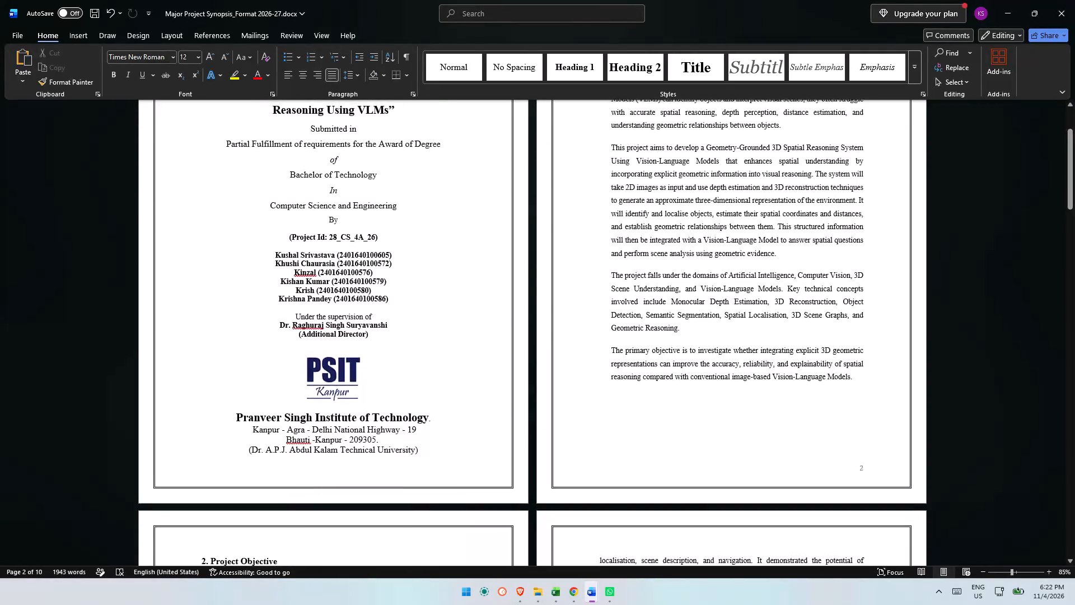
pyautogui.scroll(3, 488, 250)
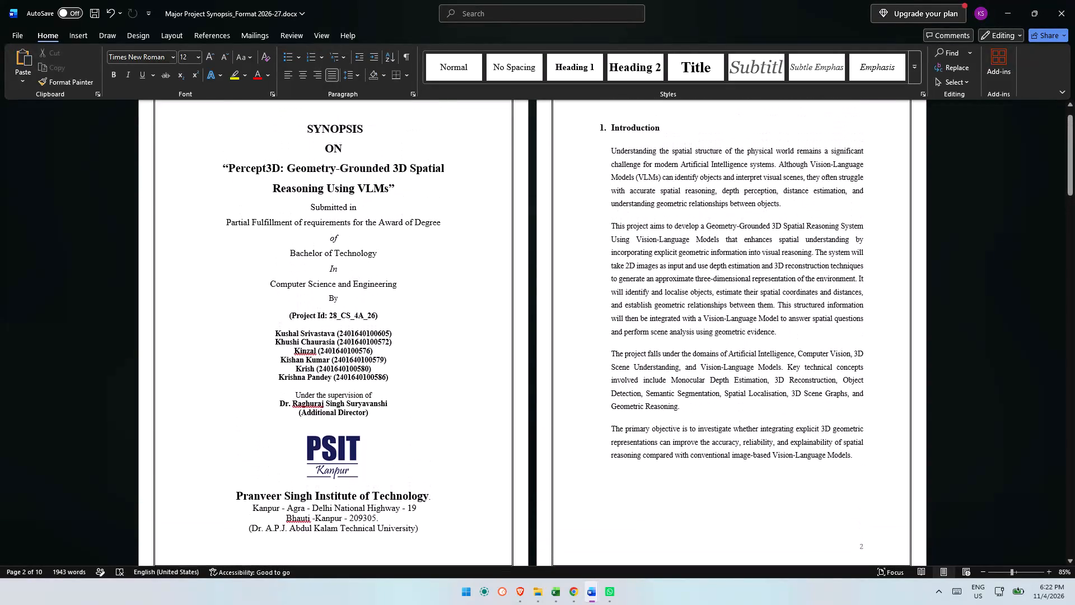
pyautogui.scroll(1, 488, 250)
pyautogui.scroll(-1, 419, 272)
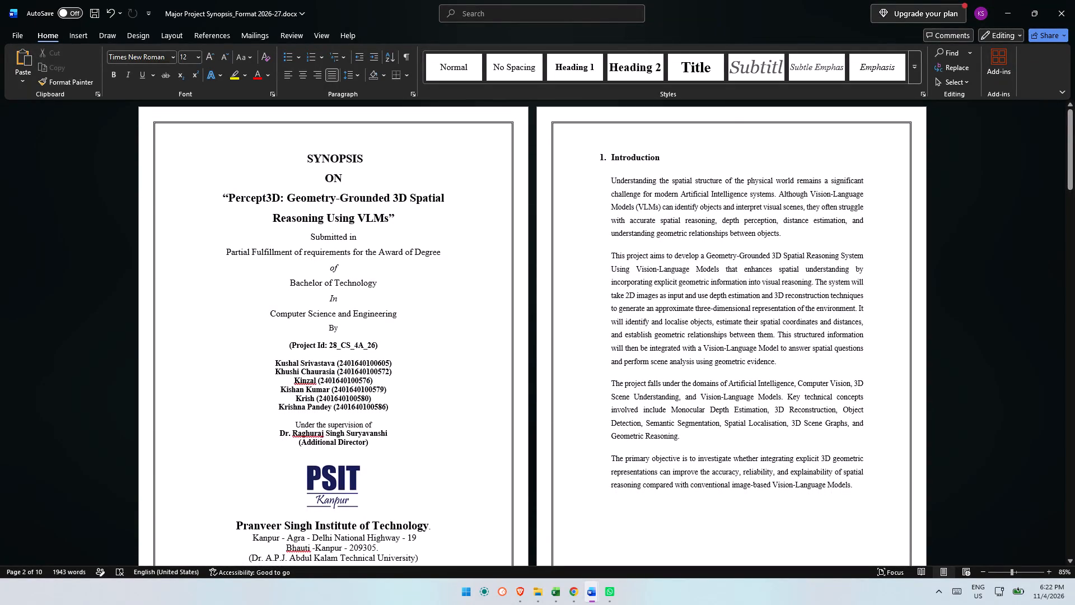
pyautogui.scroll(-1, 419, 272)
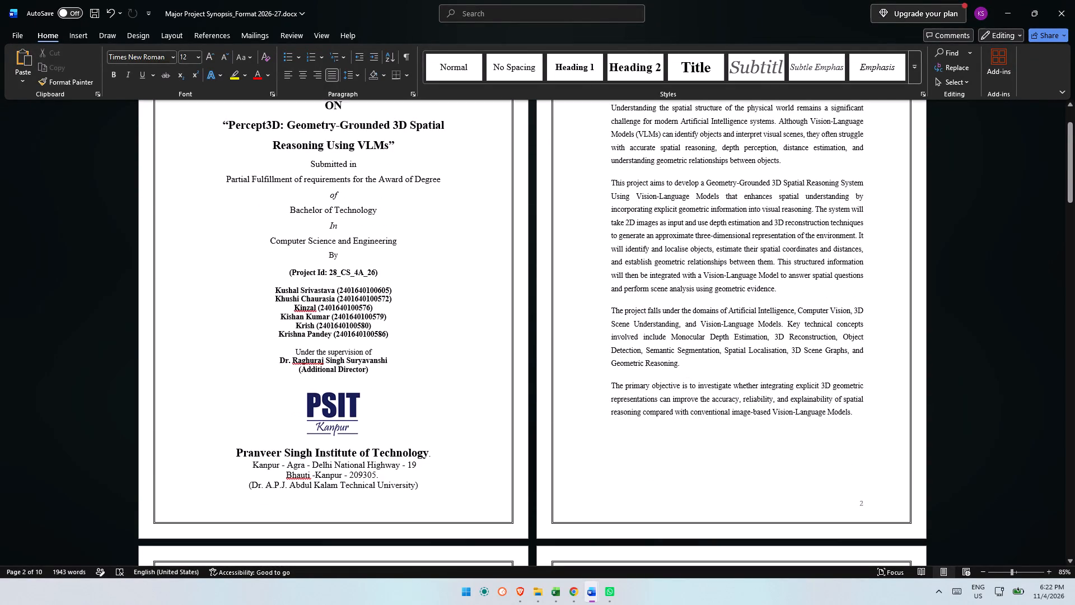
pyautogui.scroll(2, 277, 140)
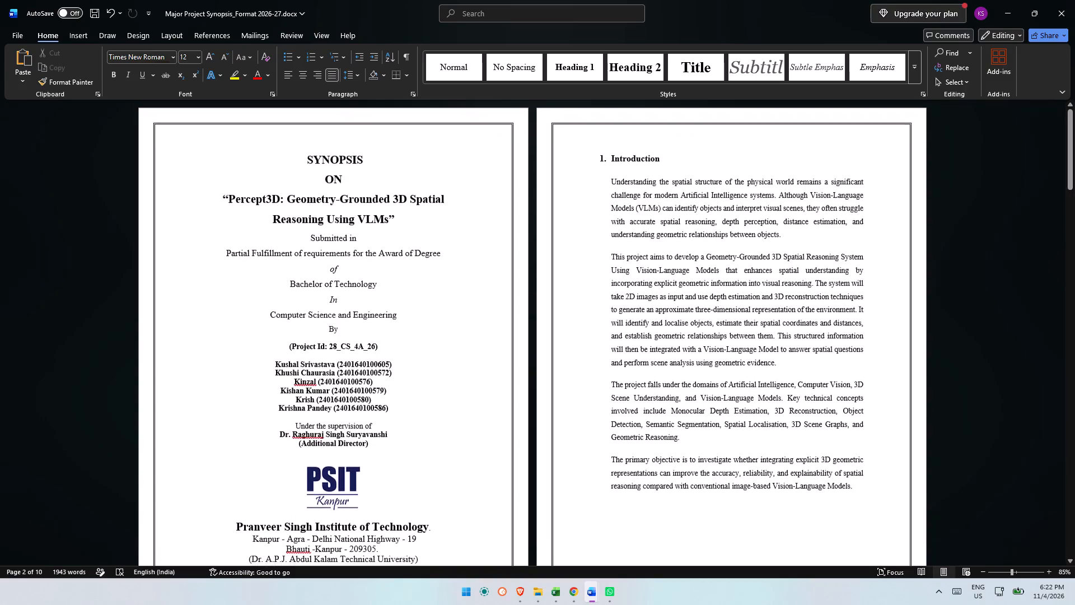
pyautogui.scroll(-1, 277, 140)
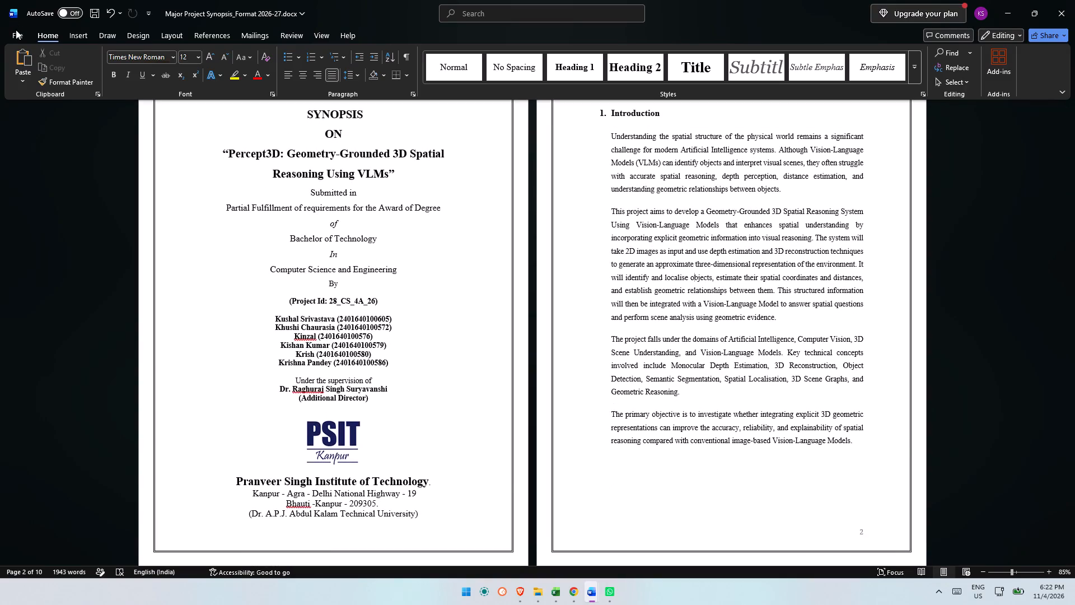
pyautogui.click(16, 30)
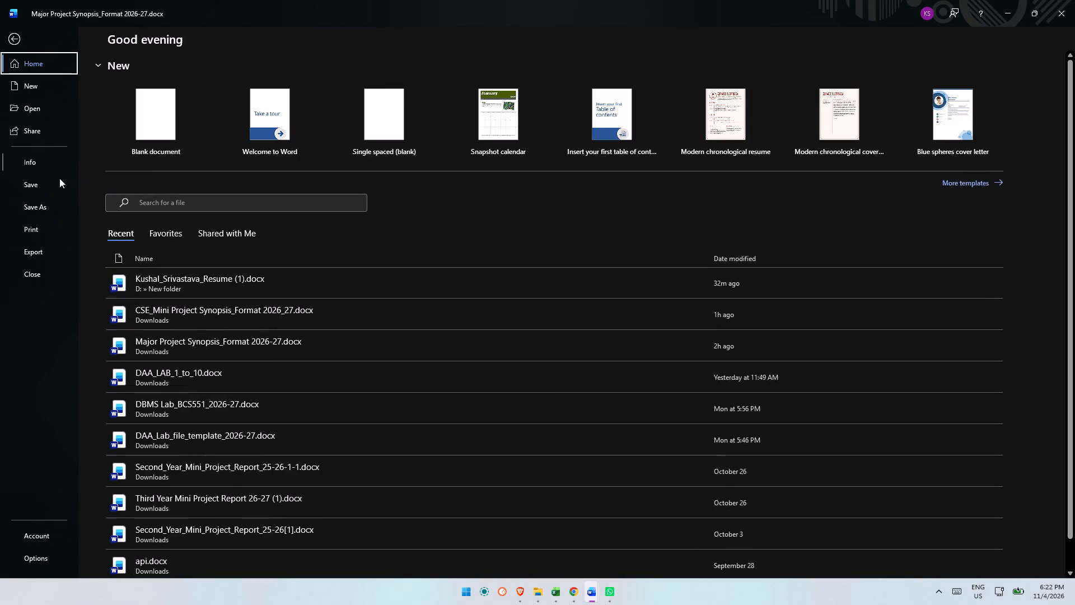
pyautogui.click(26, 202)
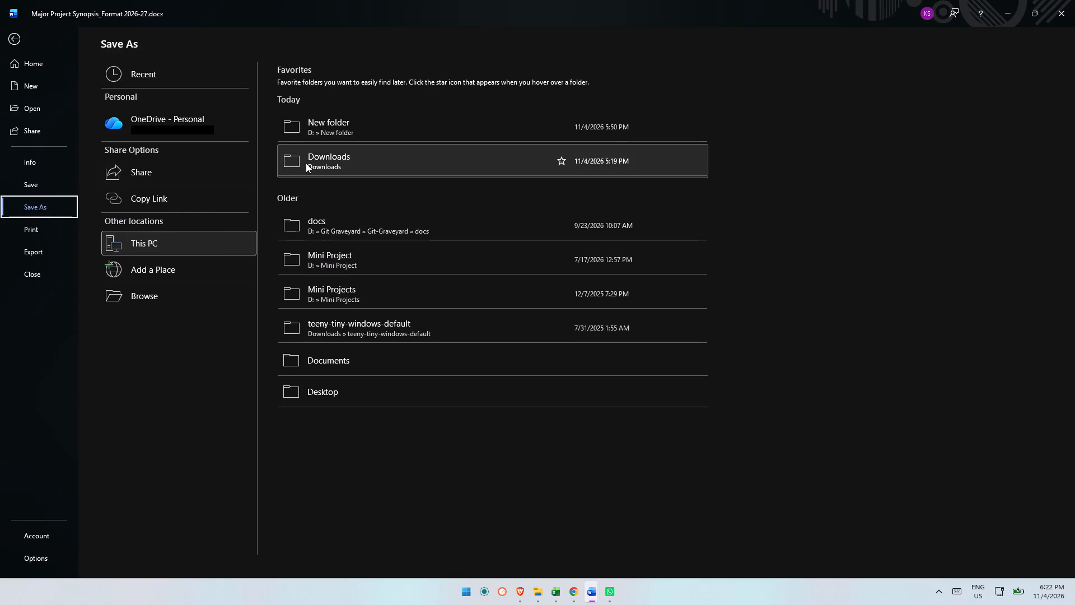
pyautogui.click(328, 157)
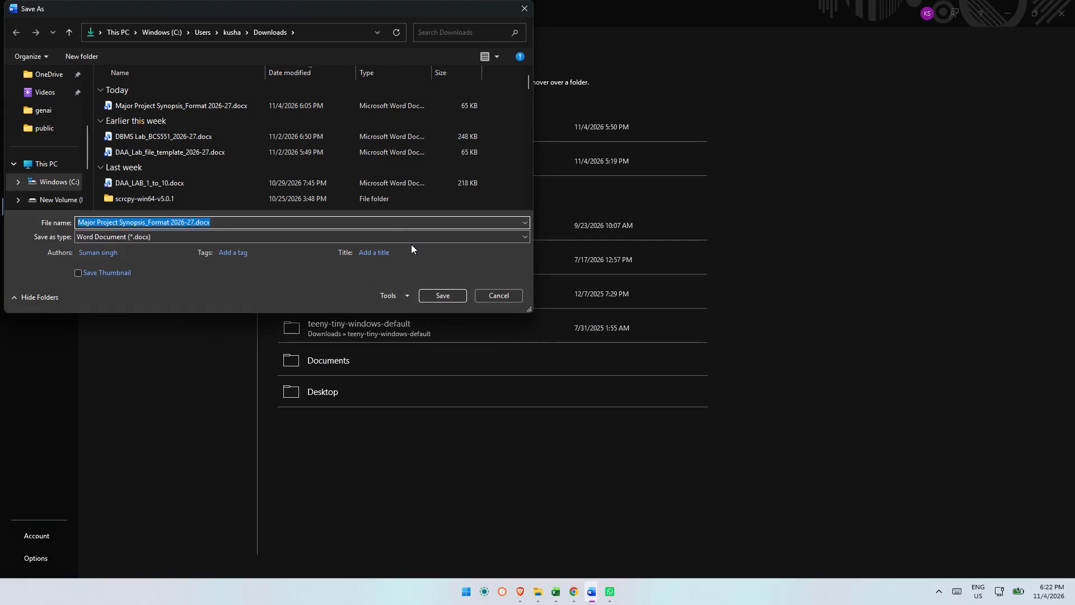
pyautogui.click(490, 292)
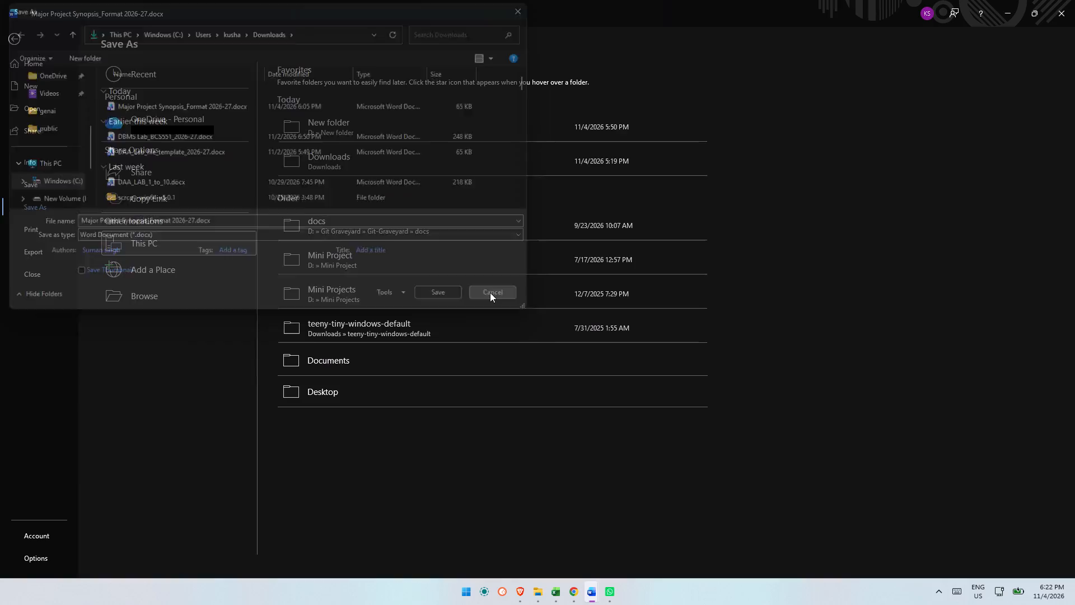
# Save the synopsis document under its existing name.
pyautogui.click(39, 194)
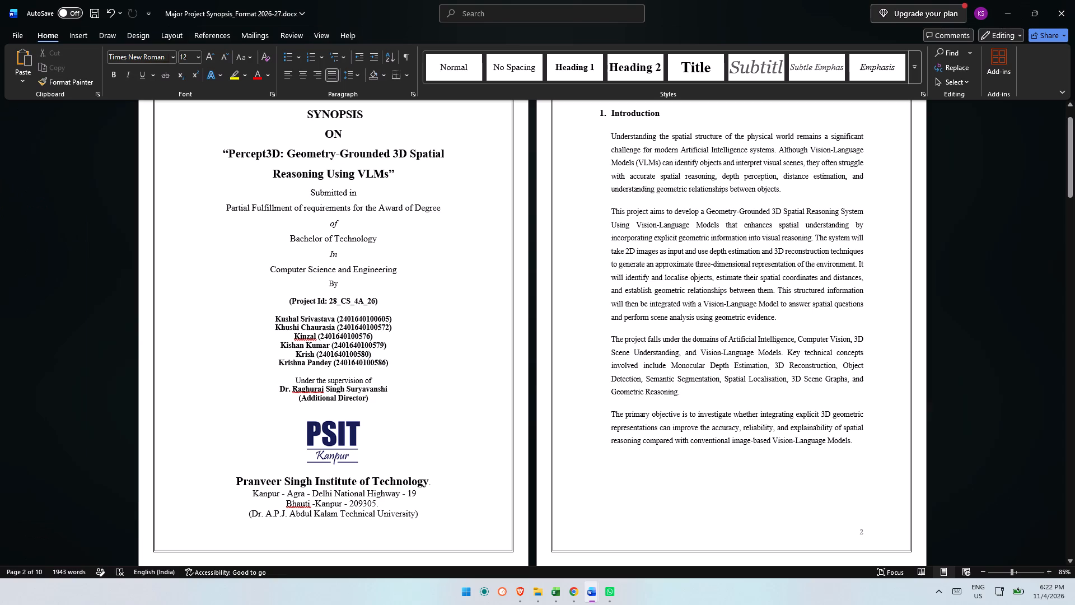
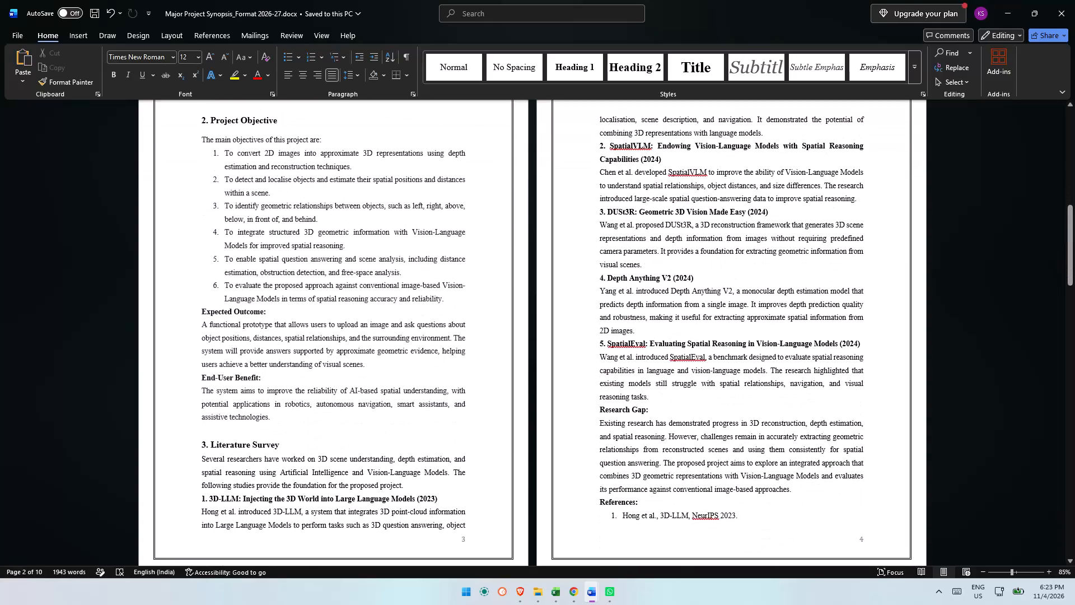
# Review the saved synopsis from the Project Objective section through the final references page, and return to the cover page.
pyautogui.scroll(-5, 632, 403)
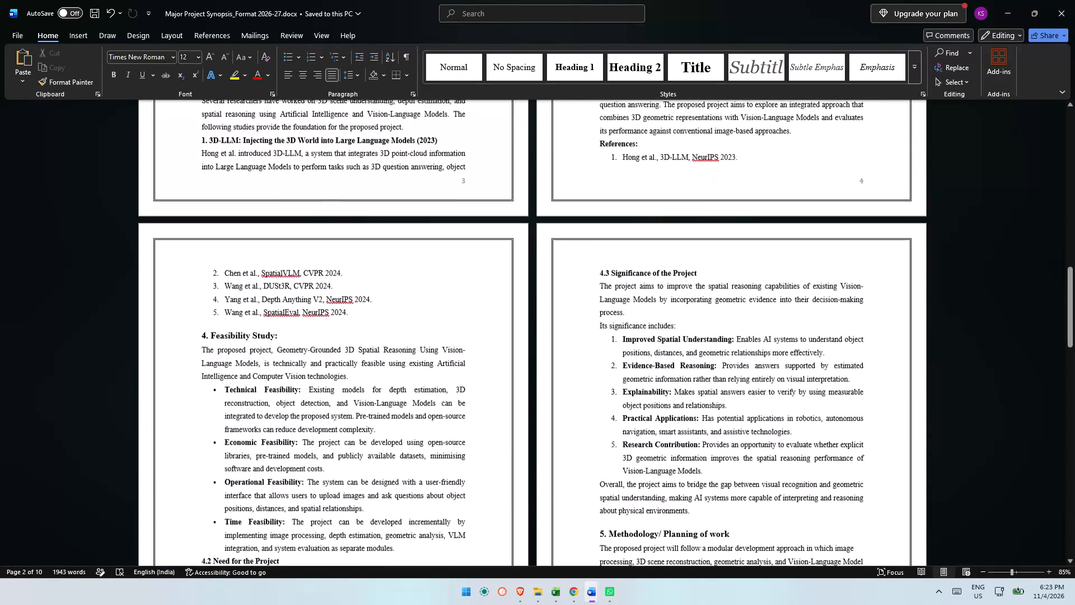
pyautogui.scroll(-6, 632, 403)
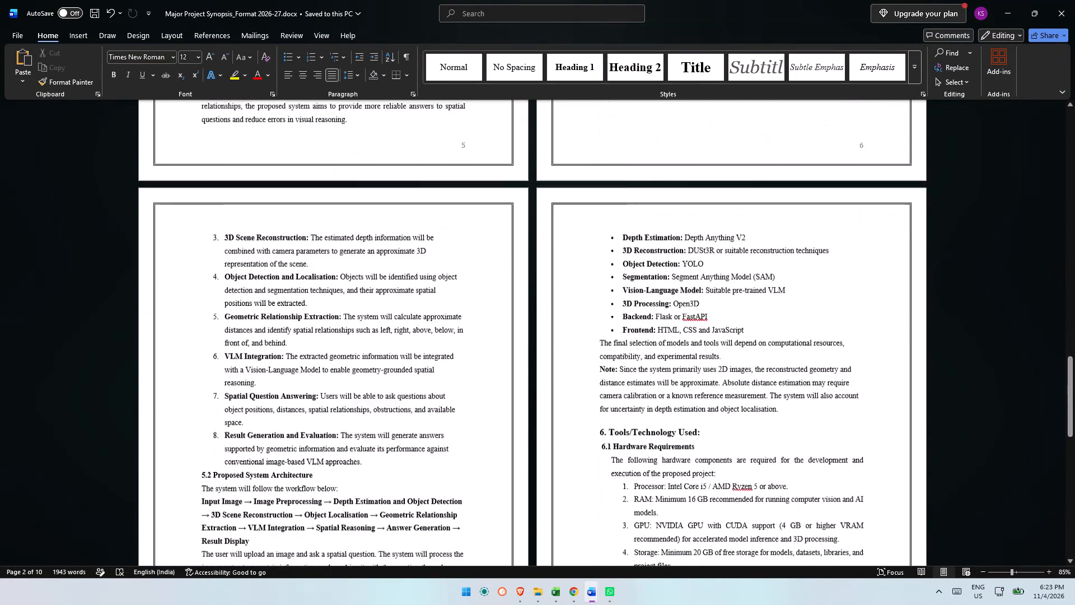
pyautogui.scroll(-3, 632, 403)
pyautogui.scroll(1, 632, 403)
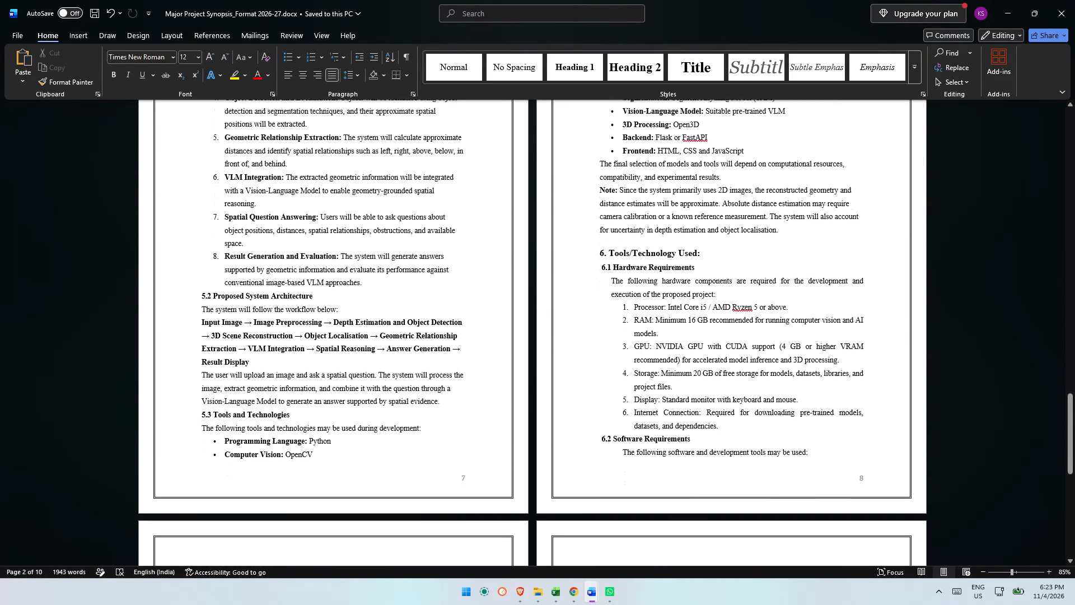
pyautogui.scroll(1, 632, 403)
pyautogui.scroll(-4, 632, 403)
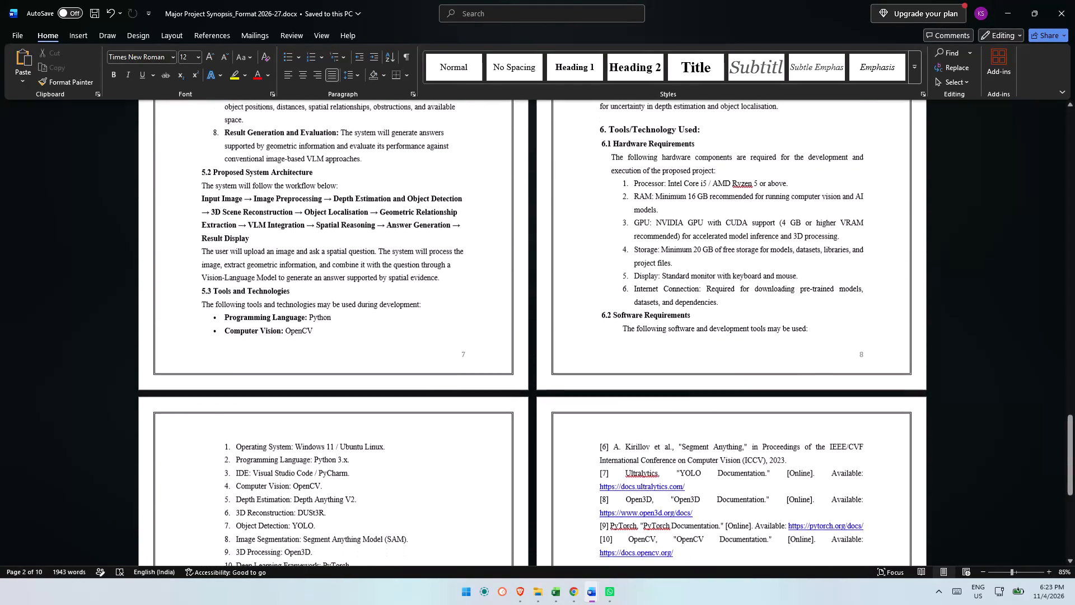
pyautogui.scroll(-6, 632, 403)
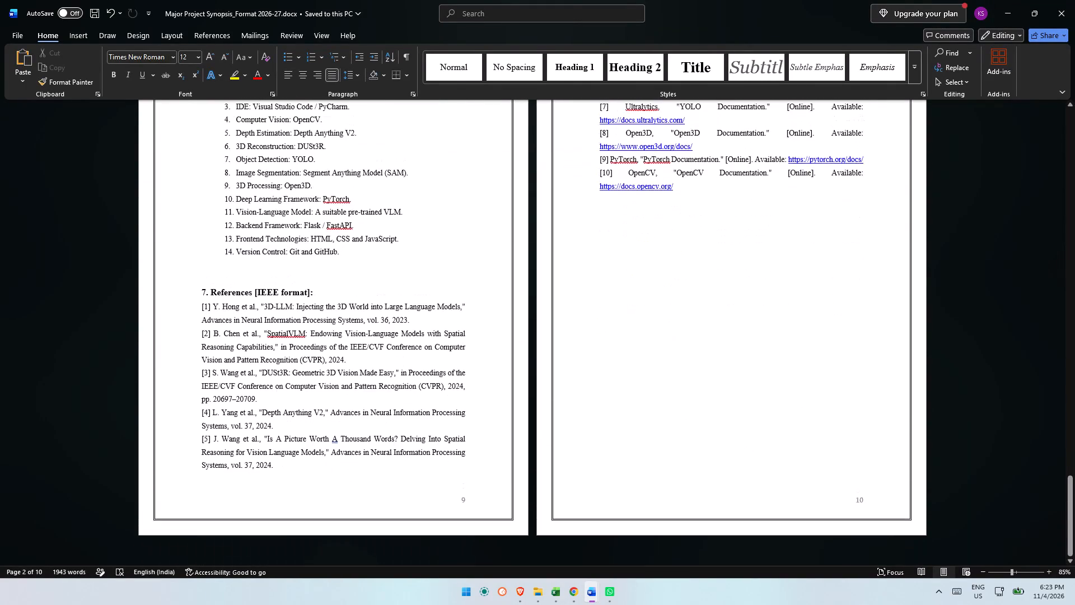
pyautogui.scroll(-4, 632, 403)
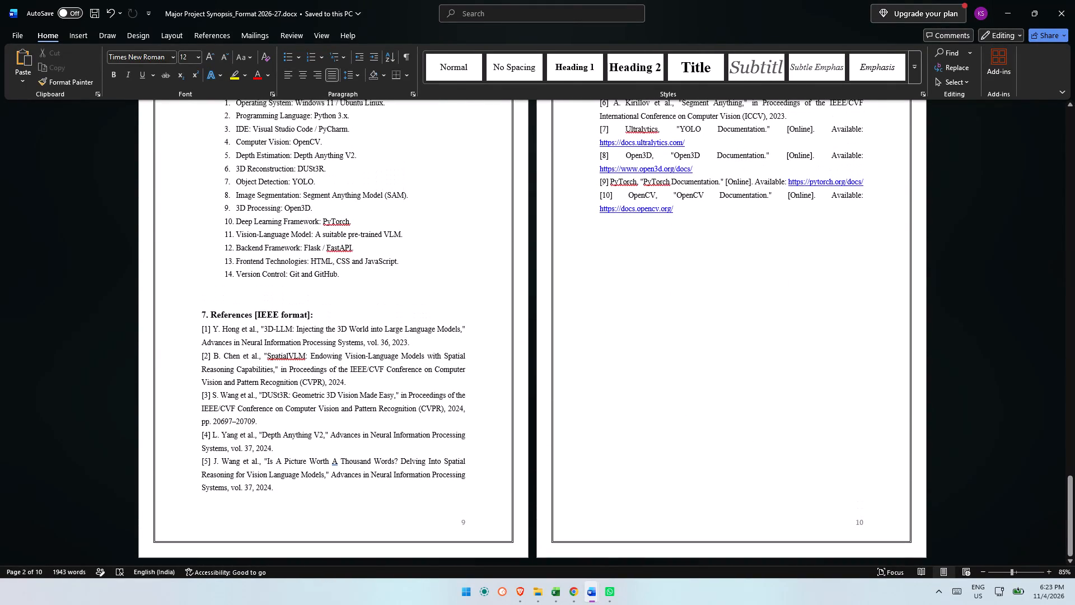
pyautogui.scroll(1, 590, 309)
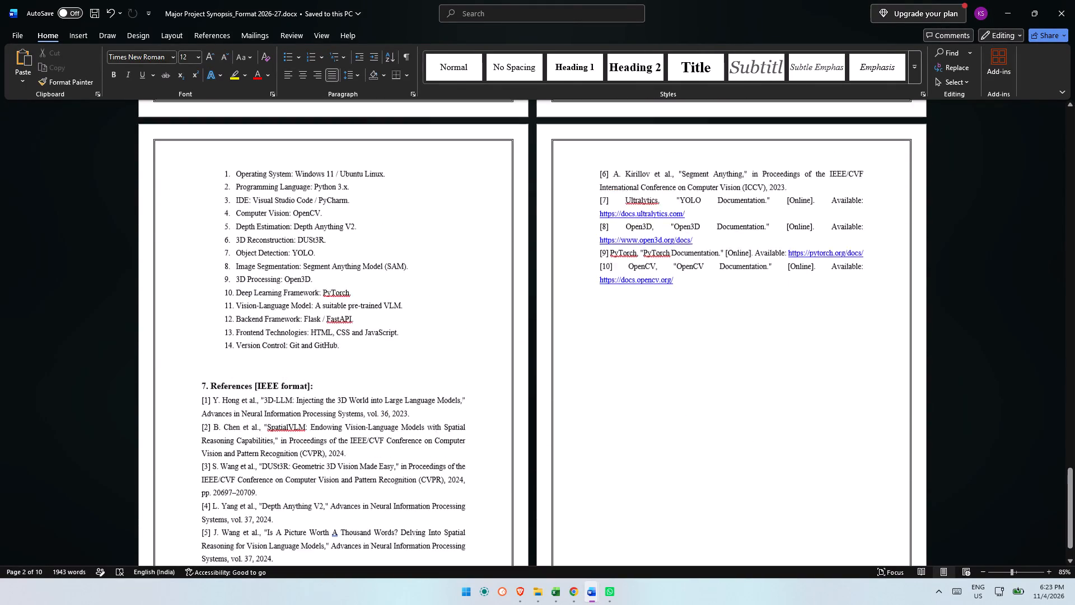
pyautogui.scroll(2, 590, 309)
pyautogui.scroll(-4, 590, 309)
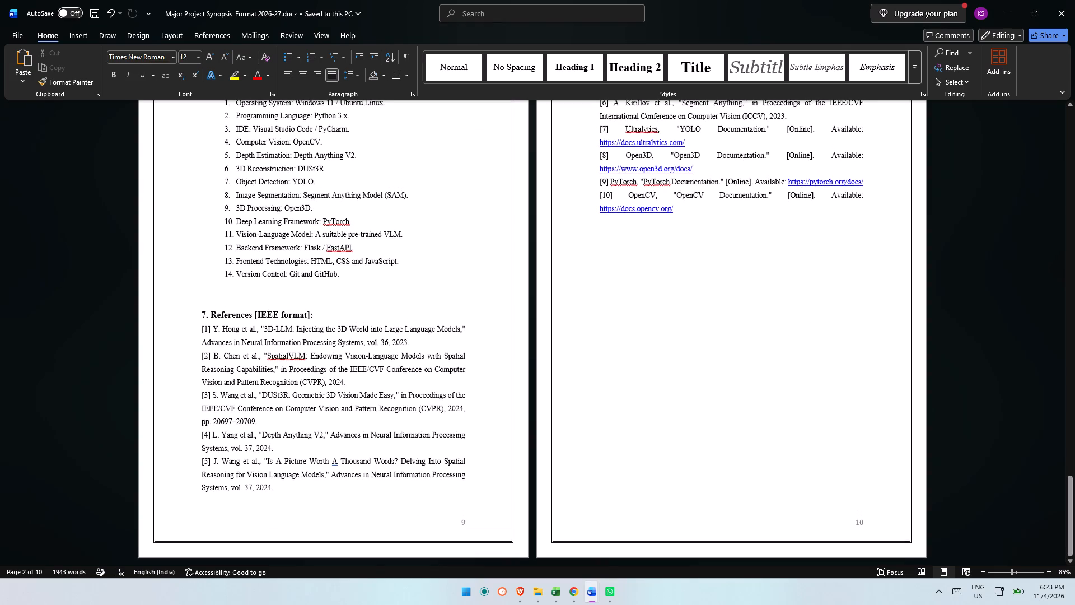
pyautogui.scroll(5, 200, 309)
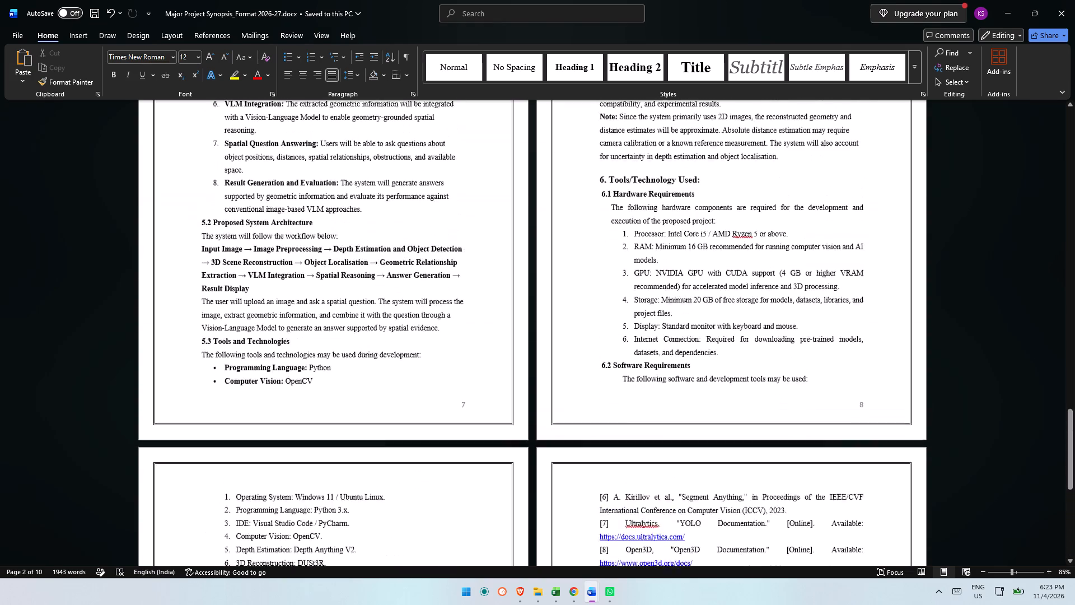
pyautogui.scroll(11, 200, 309)
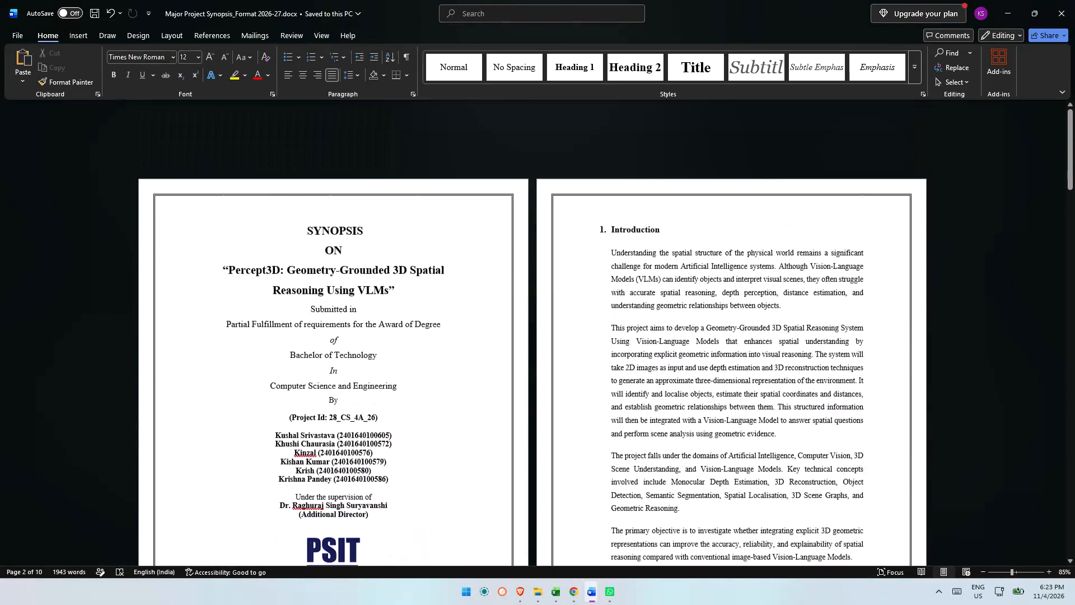
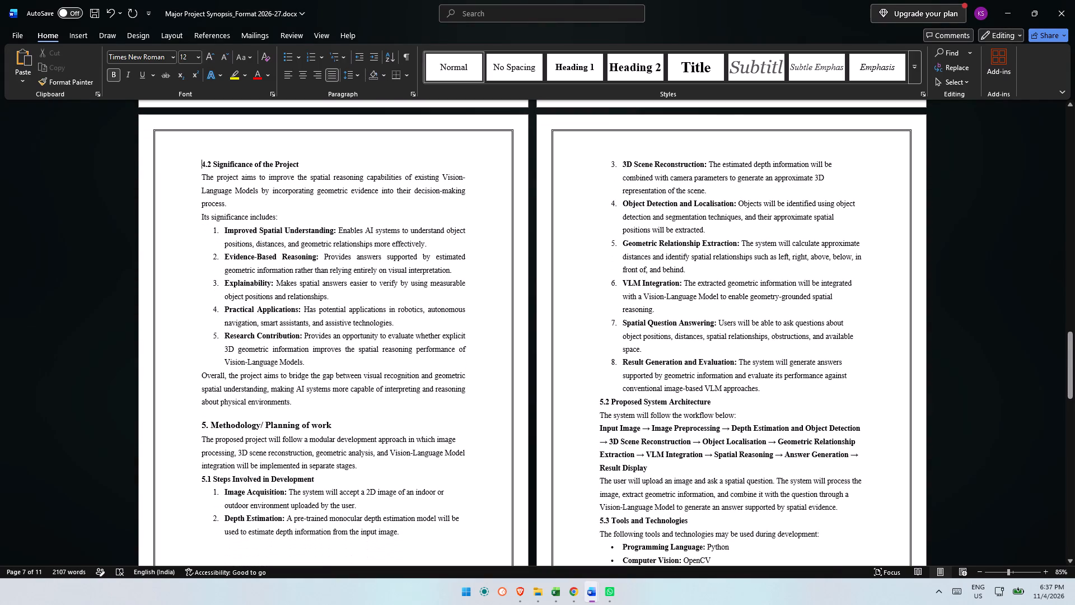
pyautogui.click(765, 384)
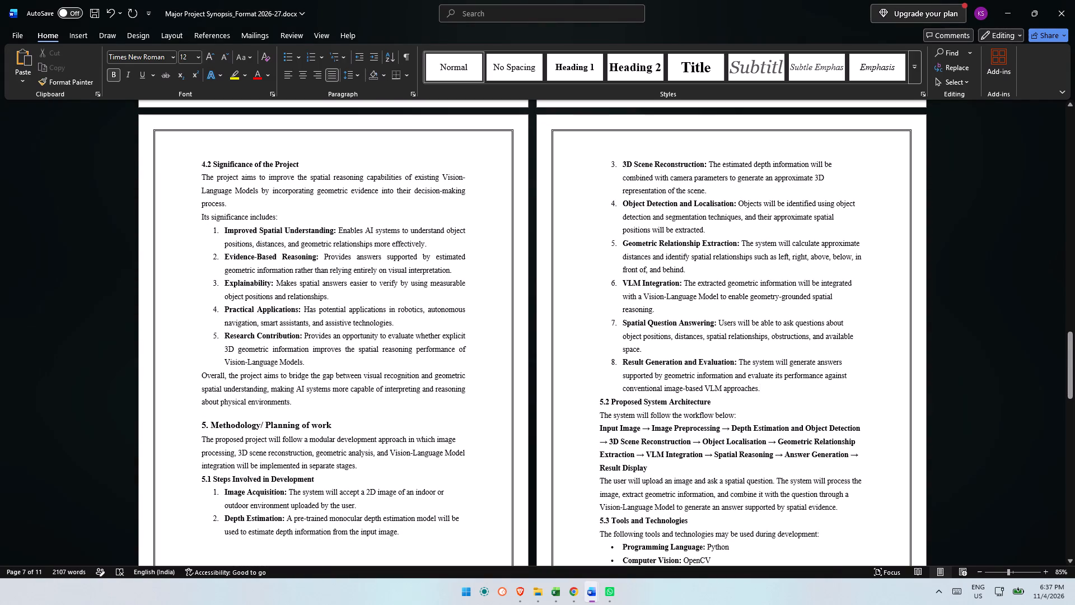
pyautogui.click(772, 386)
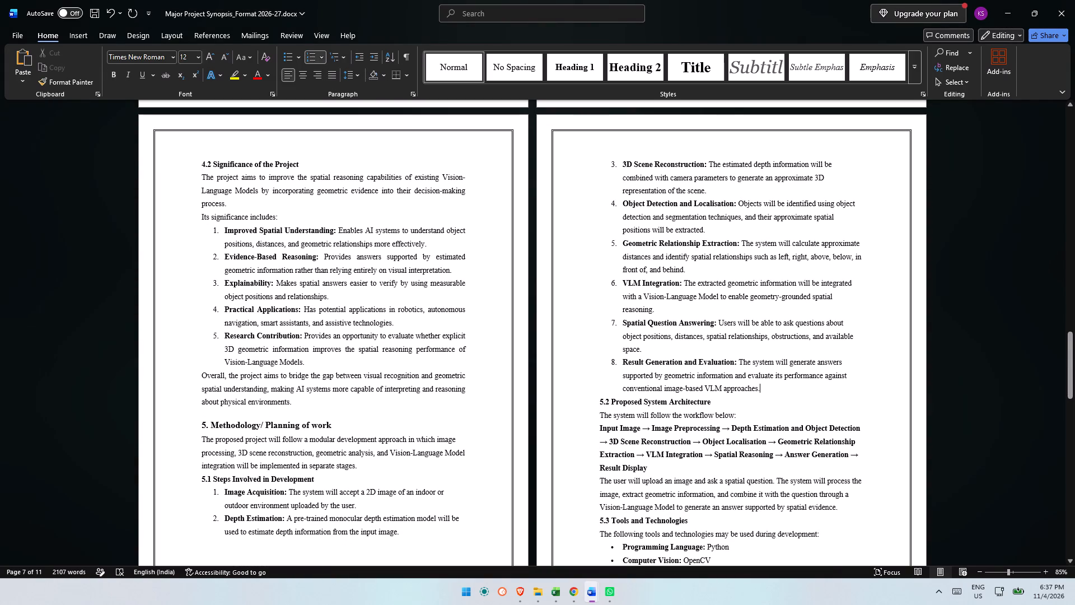
pyautogui.press('Return')
pyautogui.press('BackSpace')
pyautogui.press('BackSpace')
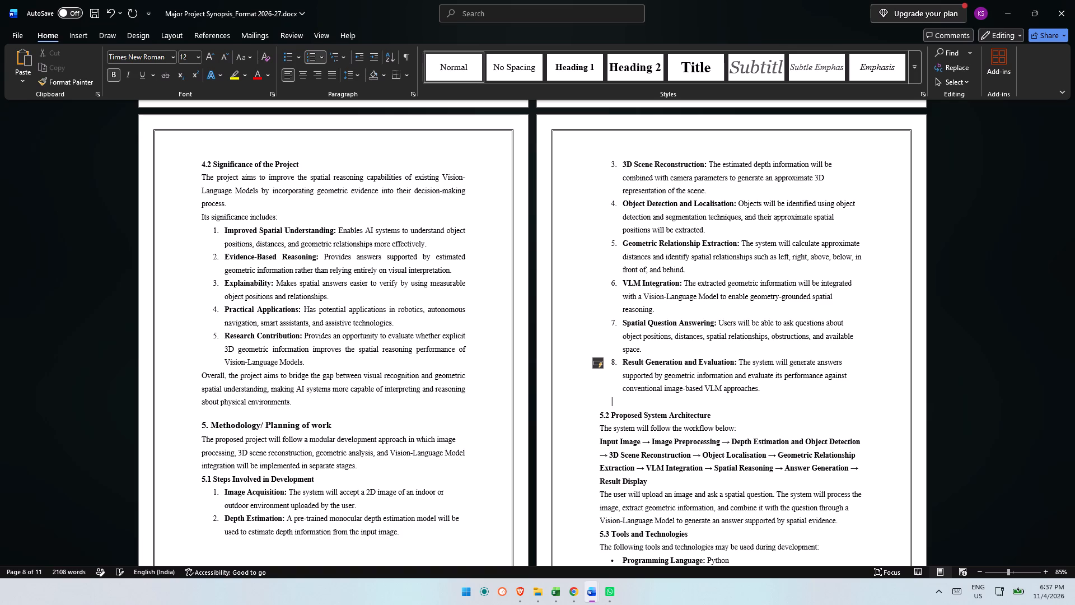
pyautogui.press('BackSpace')
# Insert a blank line between the last Proposed System Architecture paragraph and the "5.3 Tools and Technologies" heading.
pyautogui.press('Down')
pyautogui.press('Down')
pyautogui.press('Down')
pyautogui.press('Down')
pyautogui.press('Down')
pyautogui.scroll(-3, 772, 386)
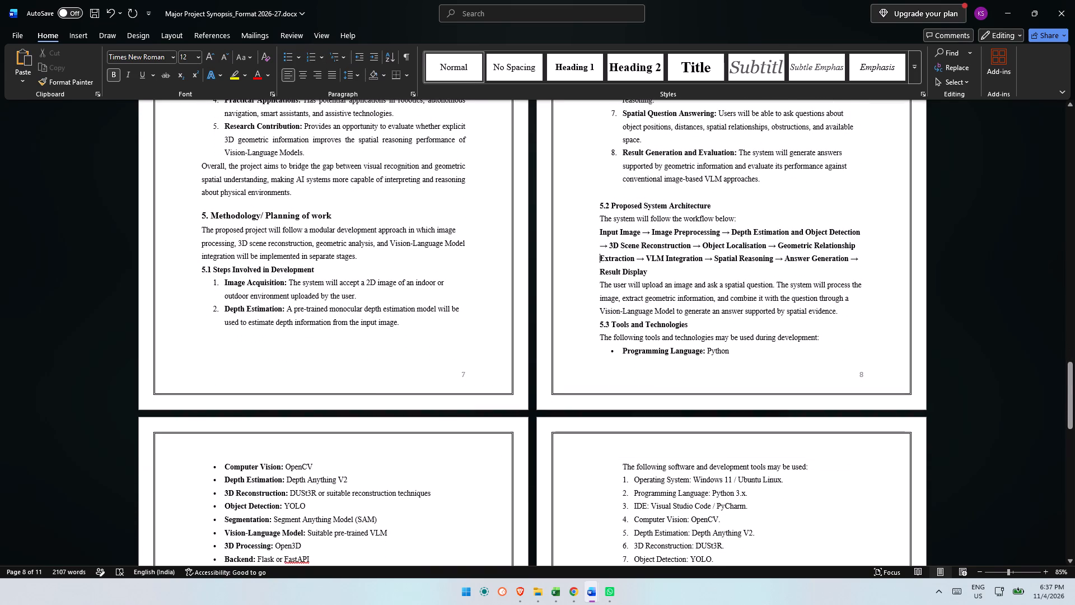
pyautogui.click(847, 308)
pyautogui.press('Return')
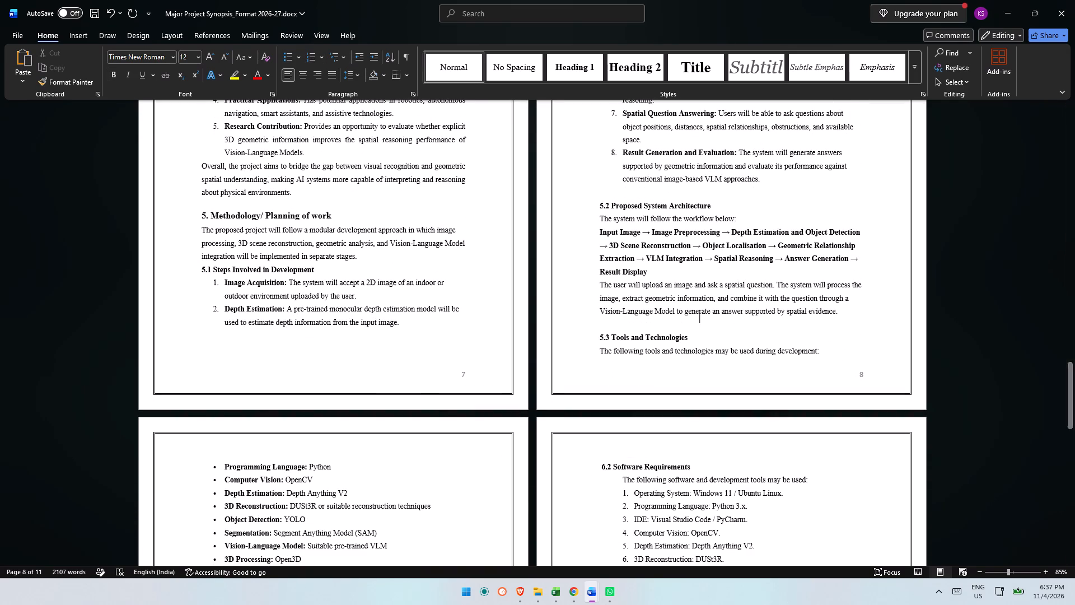
# Review the spacing and page layout of the Methodology, Tools/Technology Used and References sections.
pyautogui.scroll(-3, 847, 308)
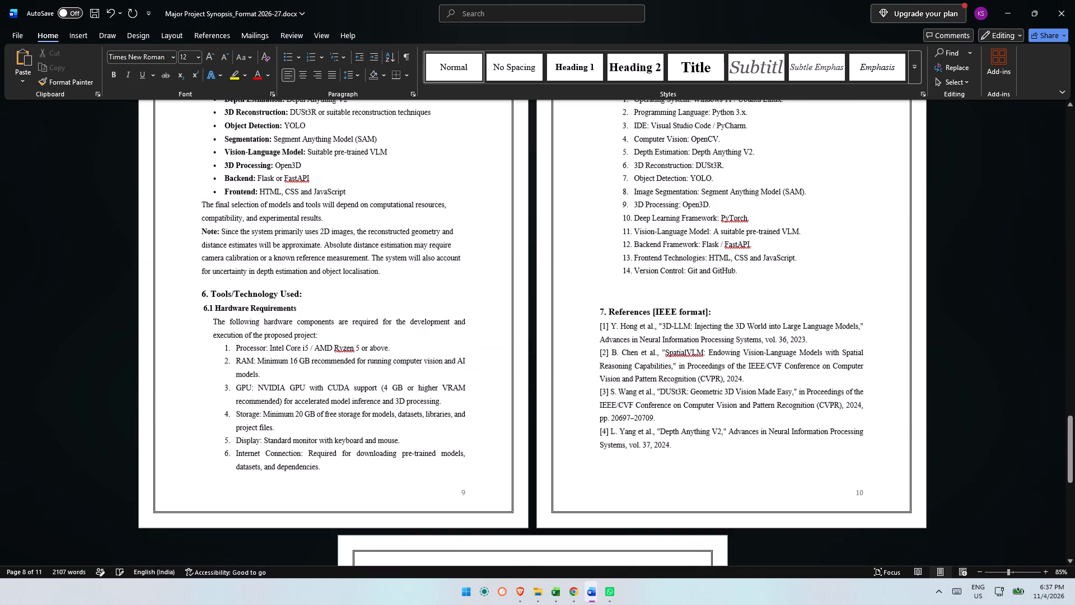
pyautogui.hscroll(1, 847, 308)
pyautogui.scroll(-1, 847, 308)
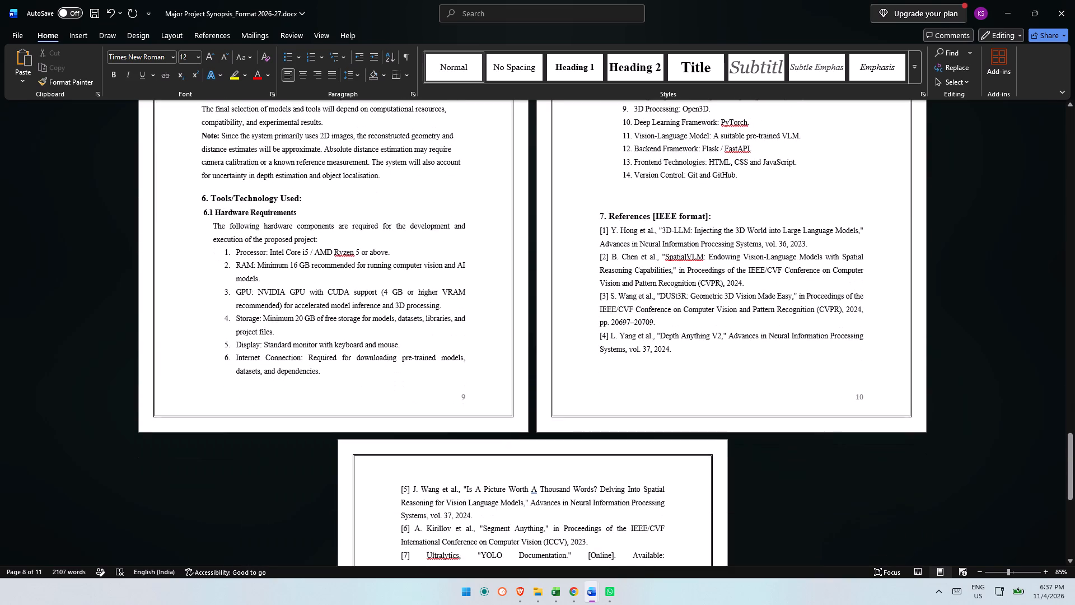
pyautogui.scroll(-1, 847, 308)
pyautogui.scroll(3, 847, 308)
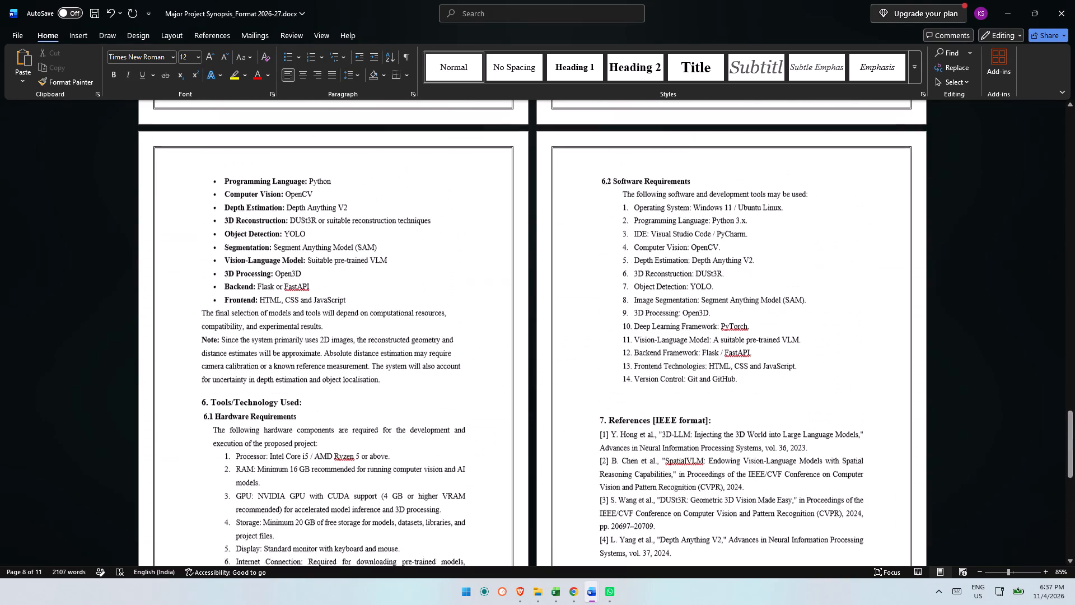
pyautogui.scroll(1, 847, 308)
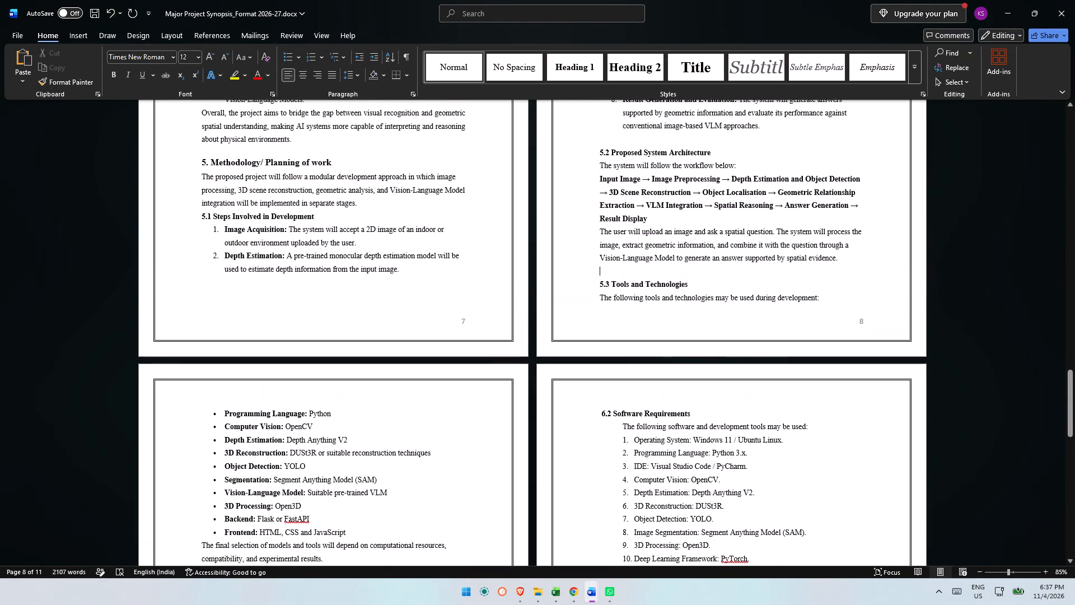
pyautogui.scroll(2, 847, 308)
pyautogui.scroll(-1, 847, 308)
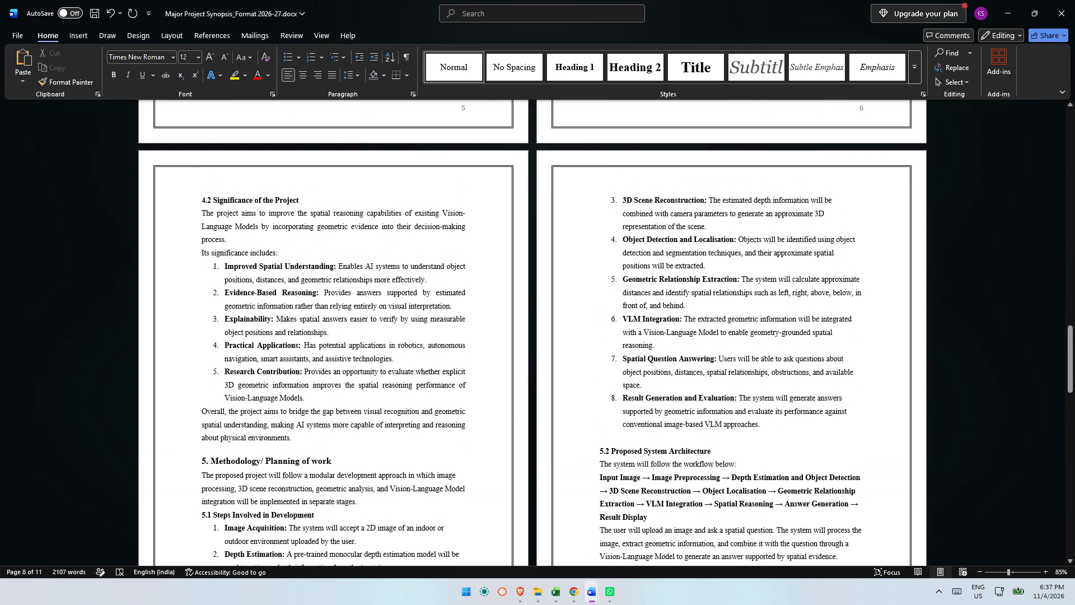
pyautogui.scroll(-3, 847, 308)
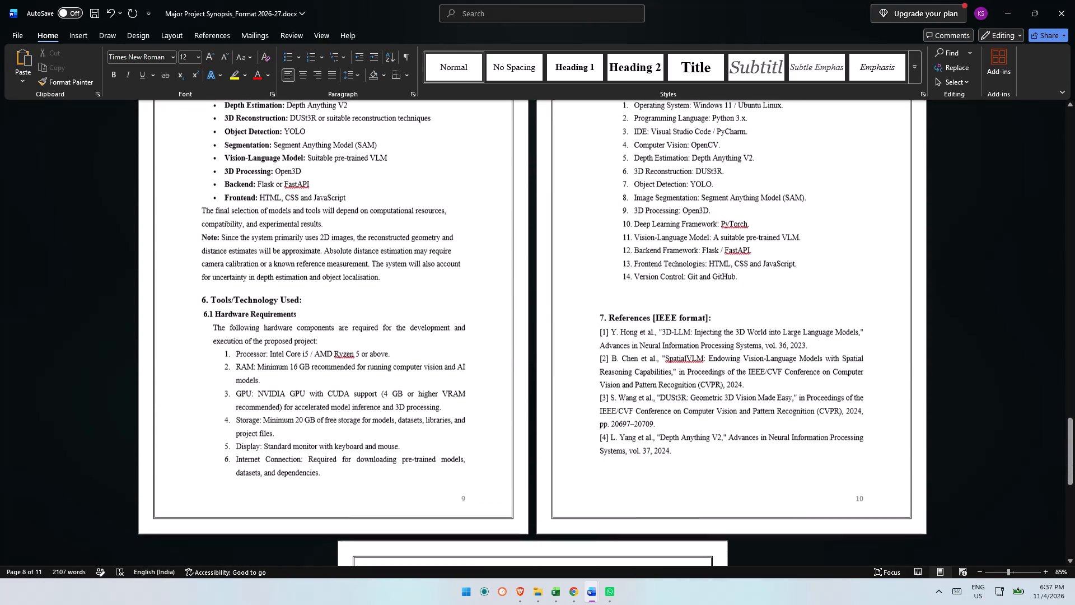
pyautogui.scroll(1, 847, 308)
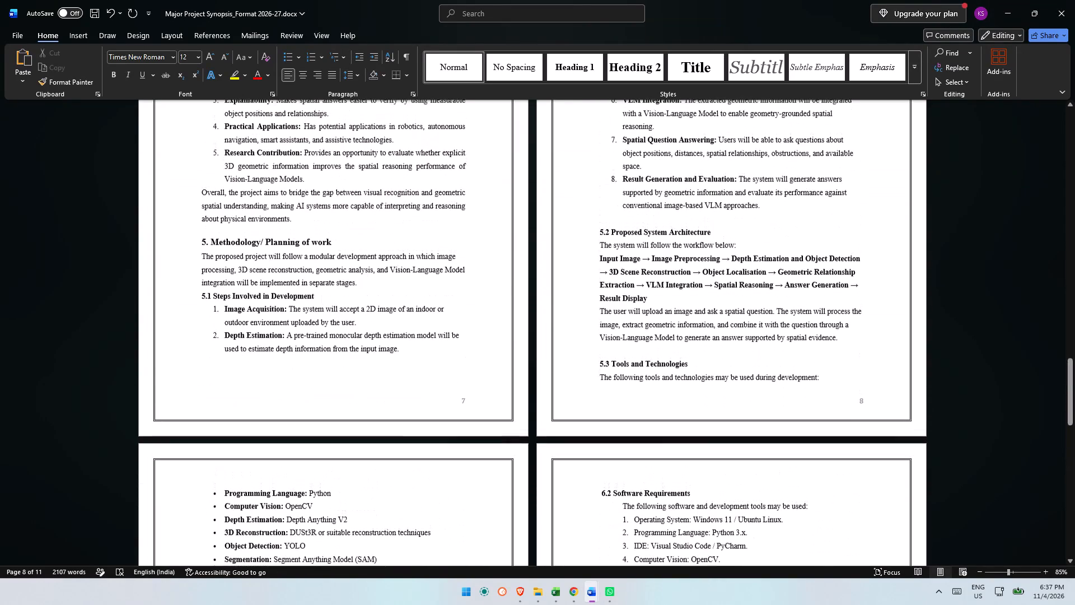
# Move the "5. Methodology/ Planning of work" heading to the top of the next page by adding ten blank lines before it.
pyautogui.click(200, 243)
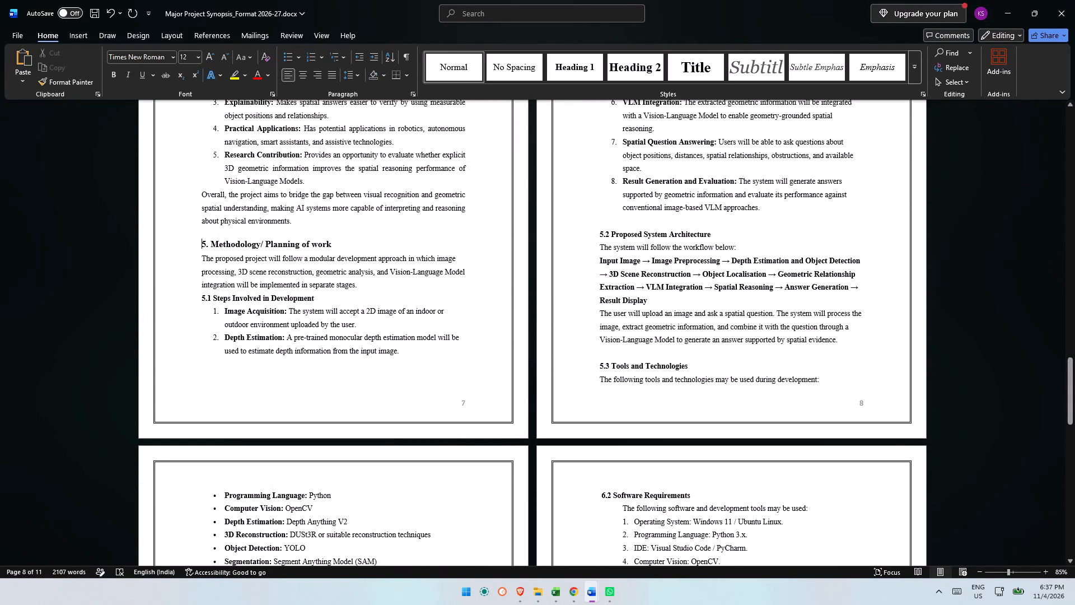
pyautogui.press('Return')
pyautogui.press('Return')
pyautogui.press('Return')
pyautogui.press('Return')
pyautogui.press('Return')
pyautogui.press('Return')
pyautogui.press('Return')
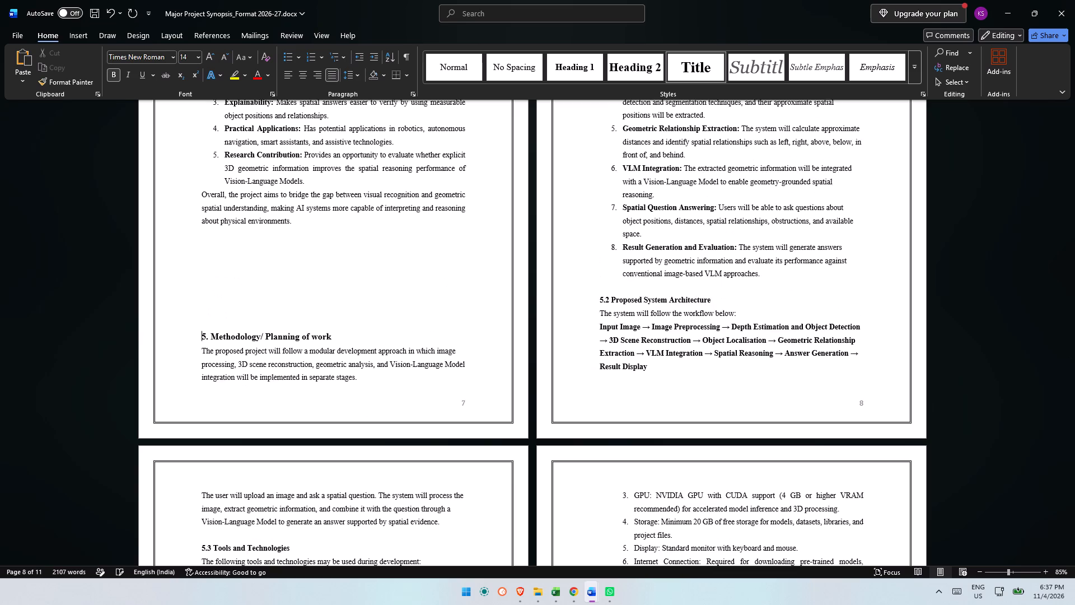
pyautogui.press('Return')
pyautogui.press('Return')
pyautogui.press('Return')
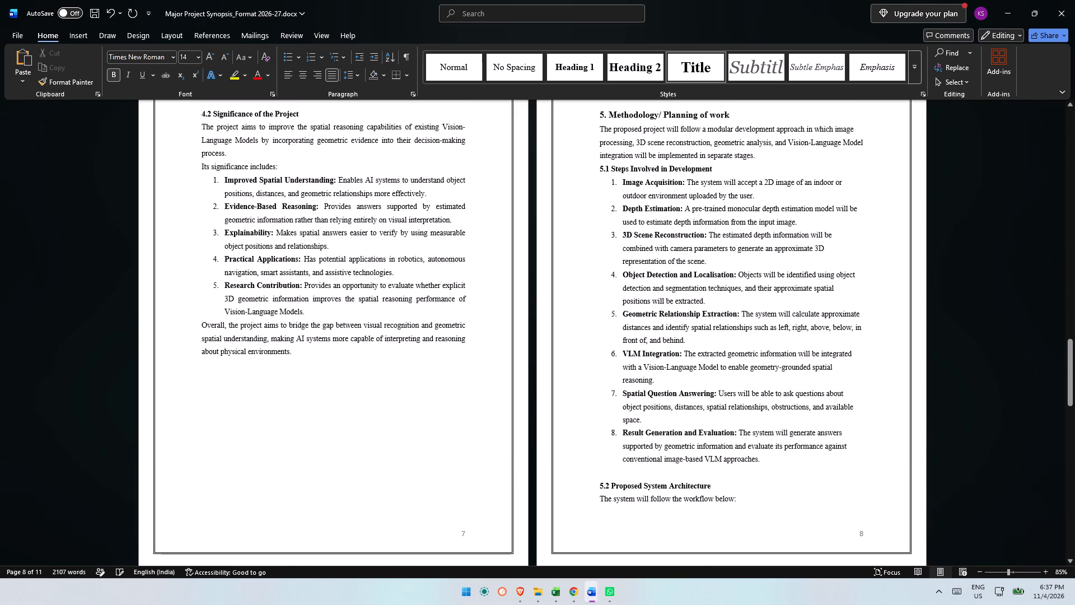
# Move the "5.2 Proposed System Architecture" heading to the top of the next page by adding three blank lines before it.
pyautogui.scroll(-4, 265, 245)
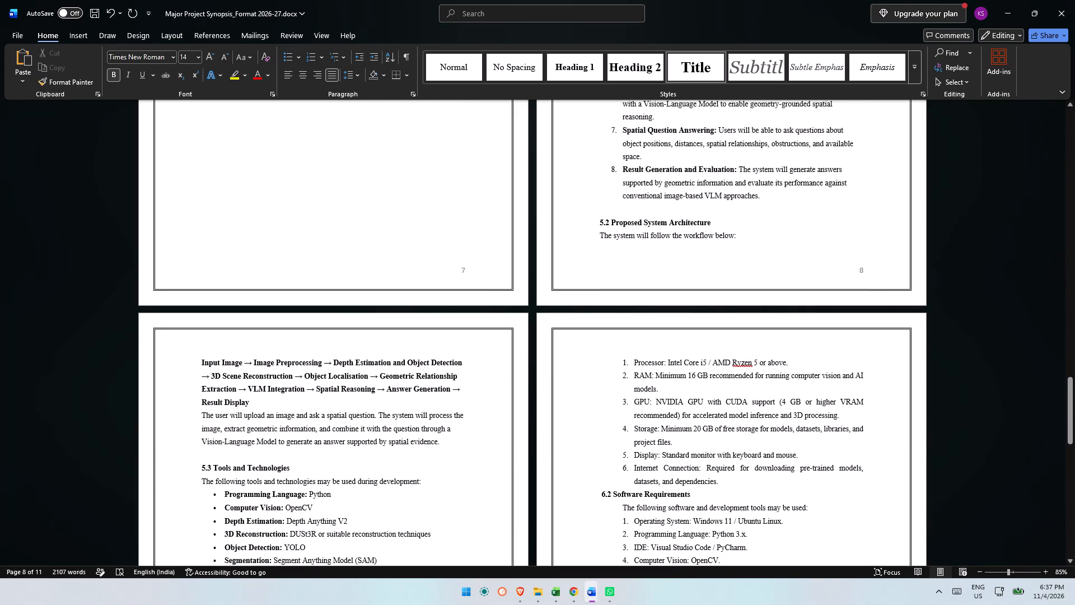
pyautogui.scroll(-3, 404, 158)
pyautogui.scroll(2, 404, 158)
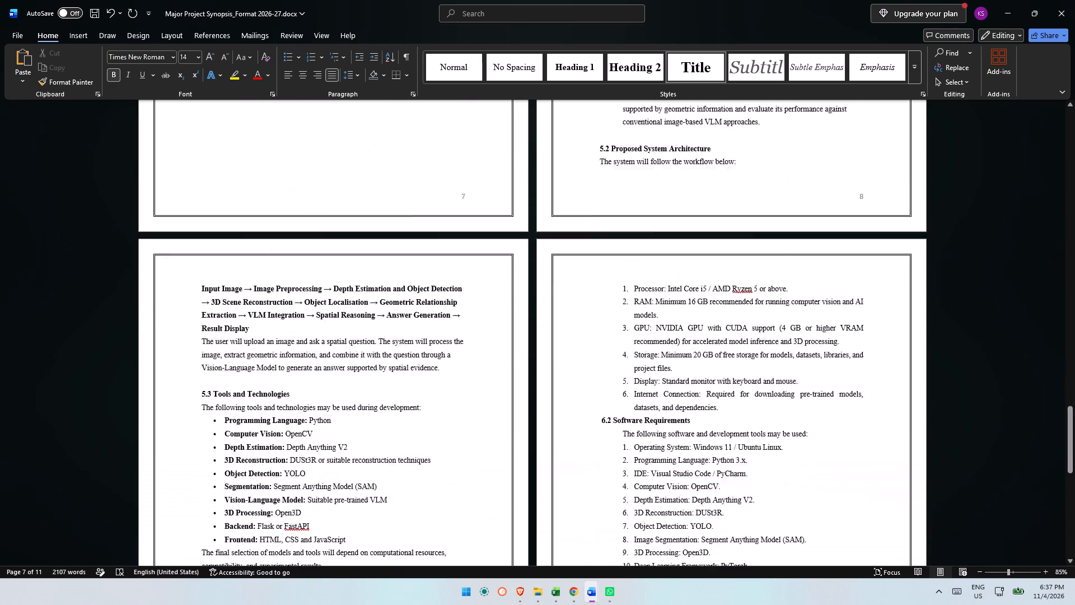
pyautogui.scroll(1, 404, 158)
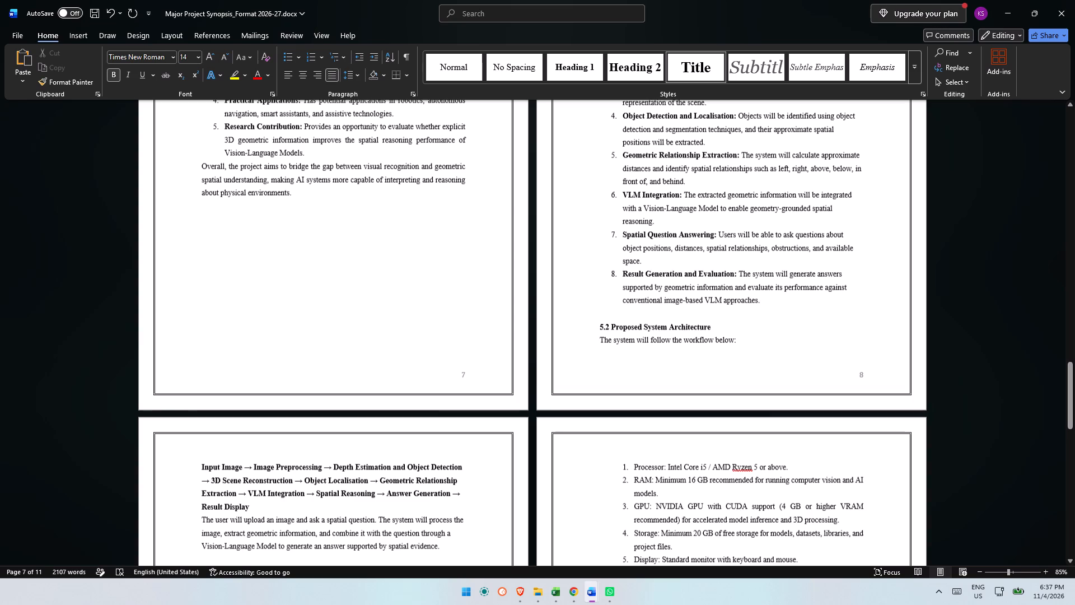
pyautogui.click(600, 320)
pyautogui.press('Down')
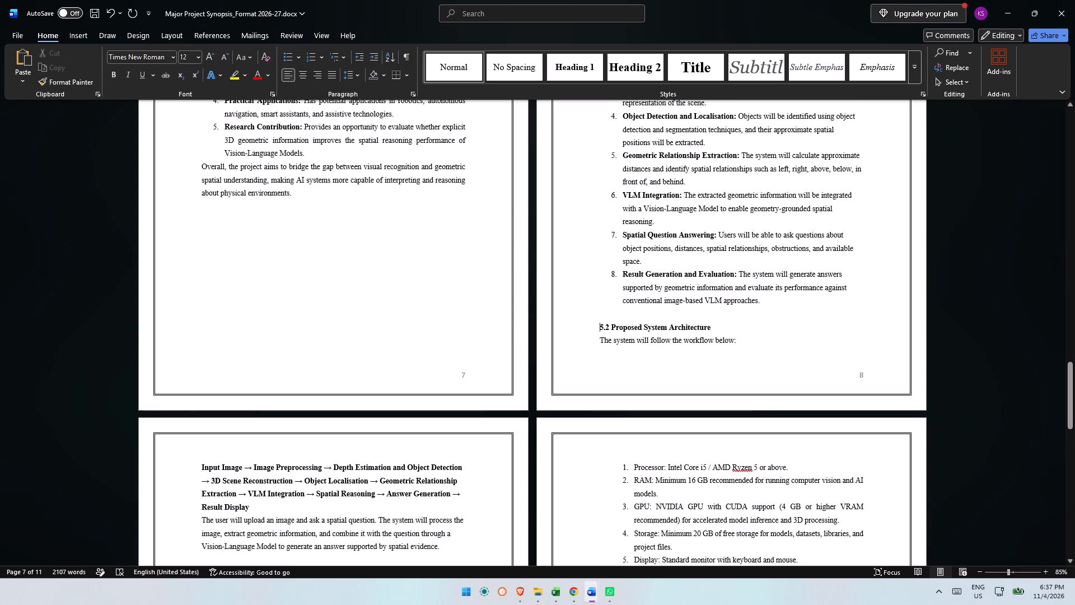
pyautogui.press('Return')
pyautogui.press('Return')
pyautogui.press('Return')
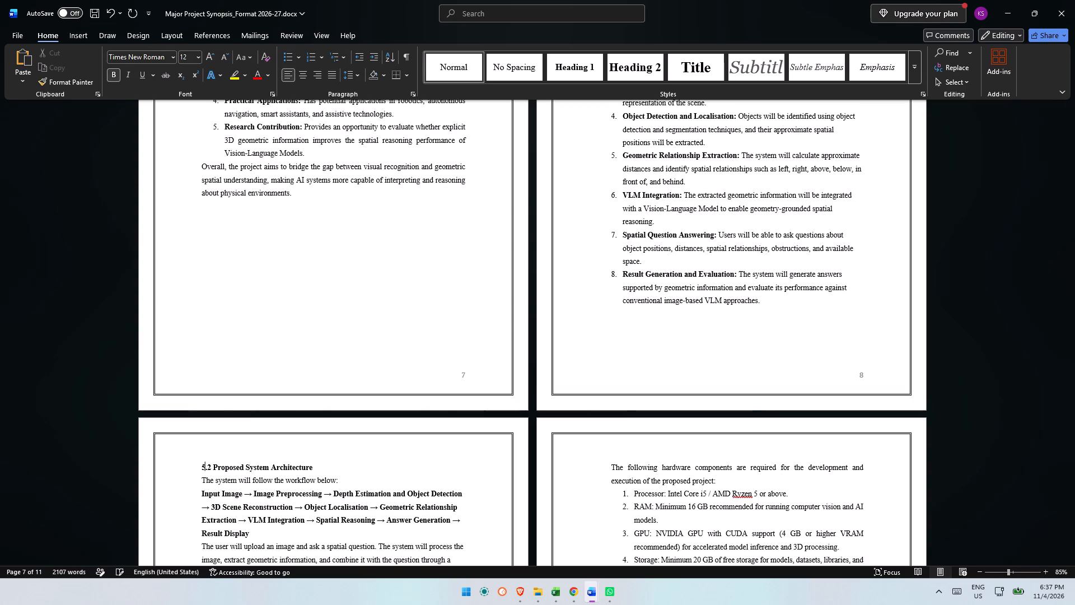
# Move the "6. Tools/Technology Used:" heading to the top of the next page with two line breaks, leaving no stray characters before it.
pyautogui.scroll(-5, 661, 337)
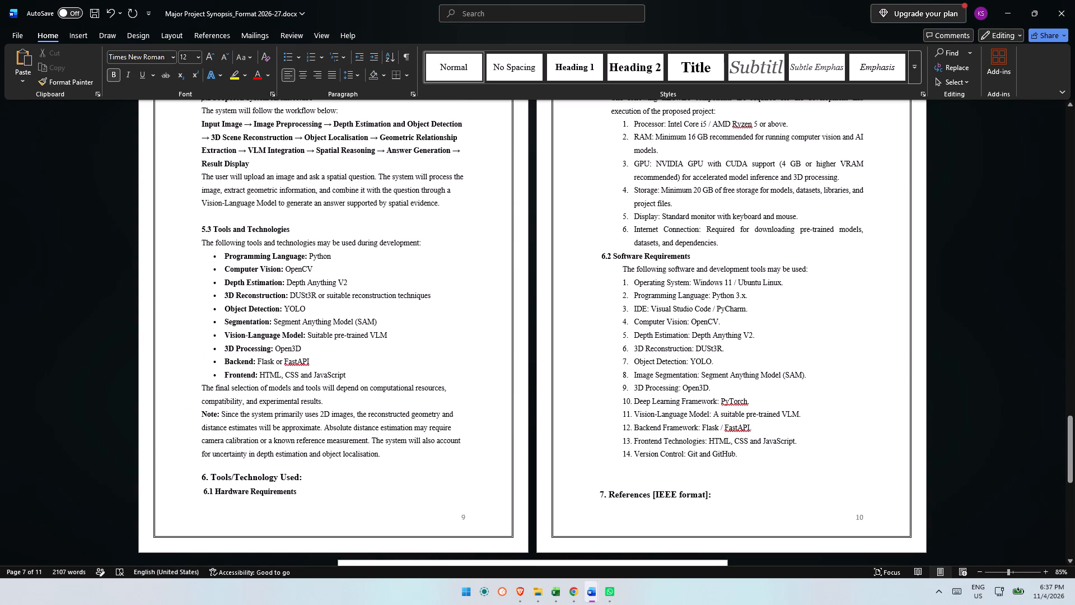
pyautogui.click(204, 477)
pyautogui.press('Left')
pyautogui.press('\\')
pyautogui.press('Return')
pyautogui.press('Return')
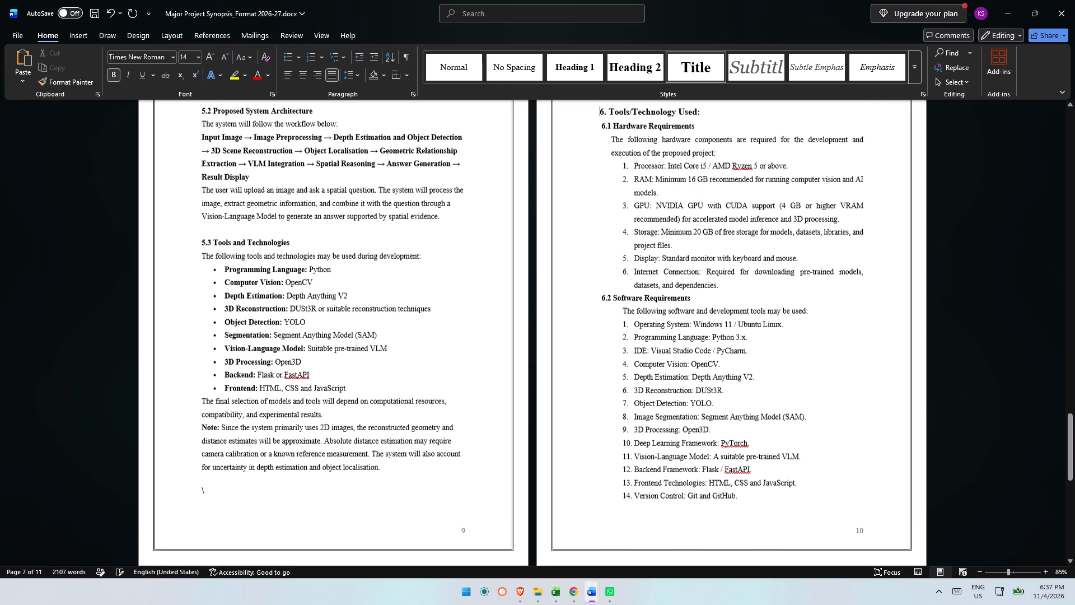
pyautogui.click(219, 487)
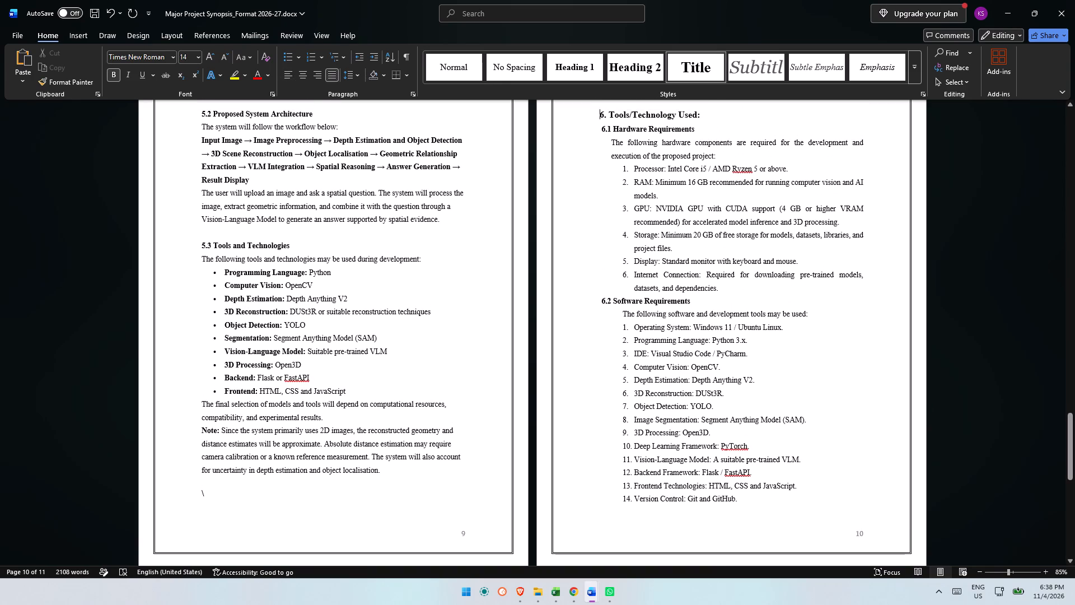
pyautogui.press('Down')
pyautogui.press('Right')
pyautogui.press('BackSpace')
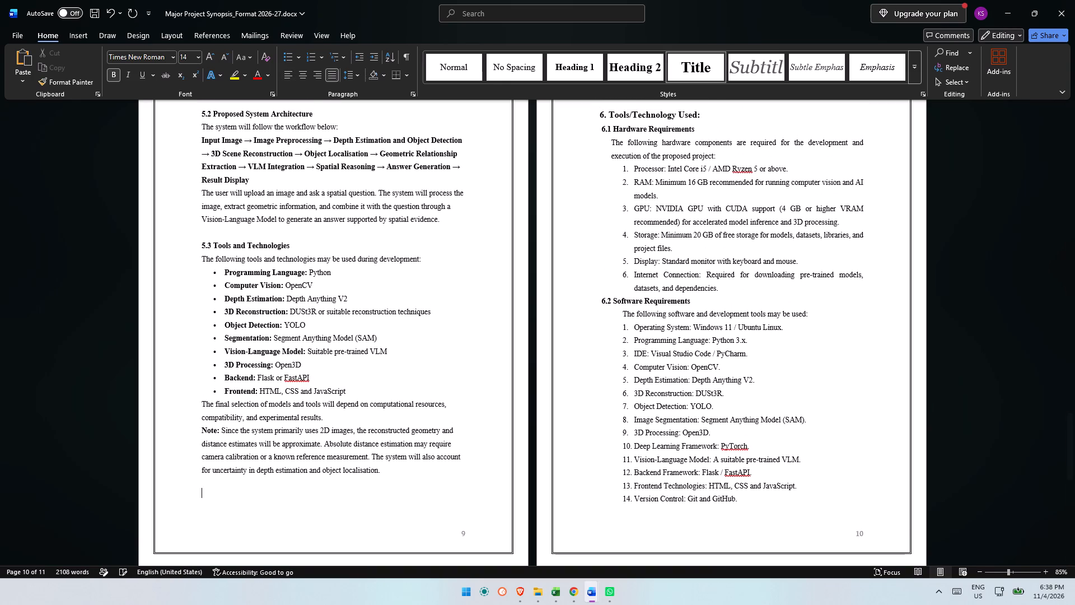
# Review the page layout from the References section back through the Methodology to the Feasibility Study and Research Gap pages.
pyautogui.scroll(2, 219, 487)
pyautogui.scroll(-1, 219, 487)
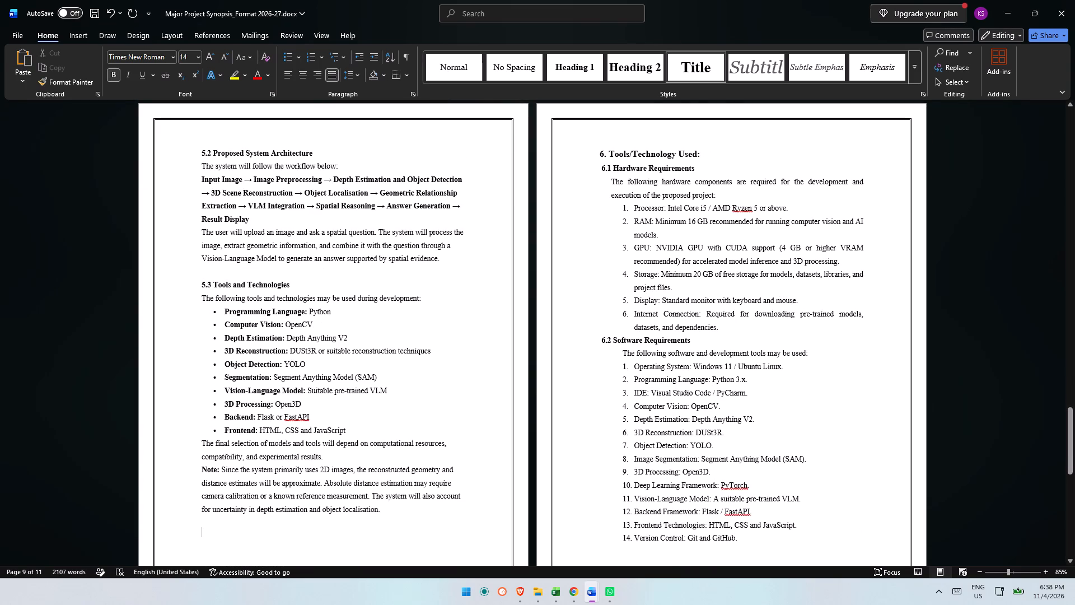
pyautogui.scroll(-7, 643, 351)
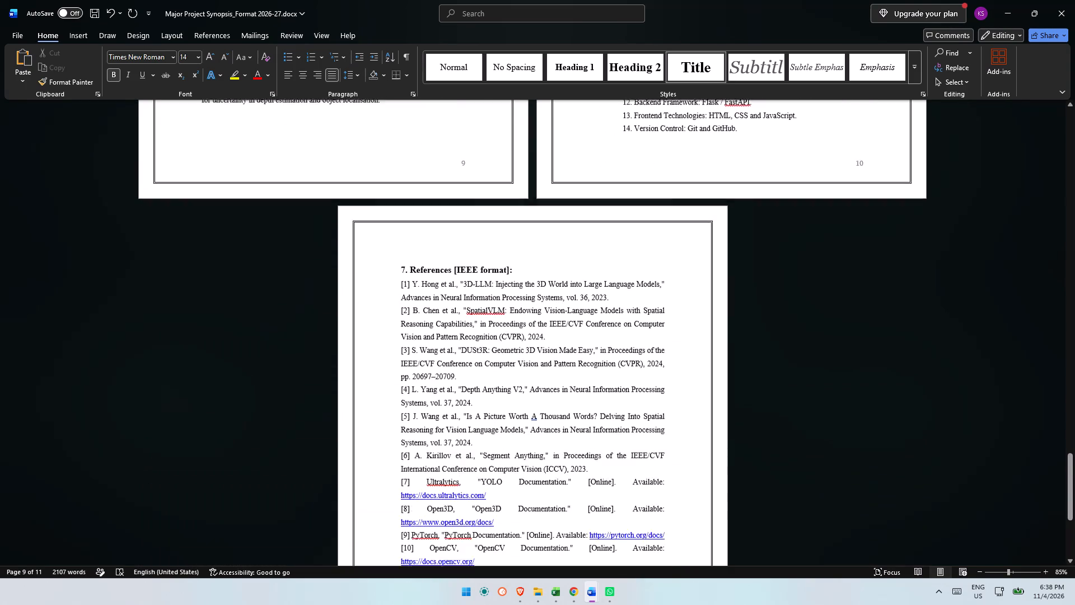
pyautogui.scroll(4, 643, 351)
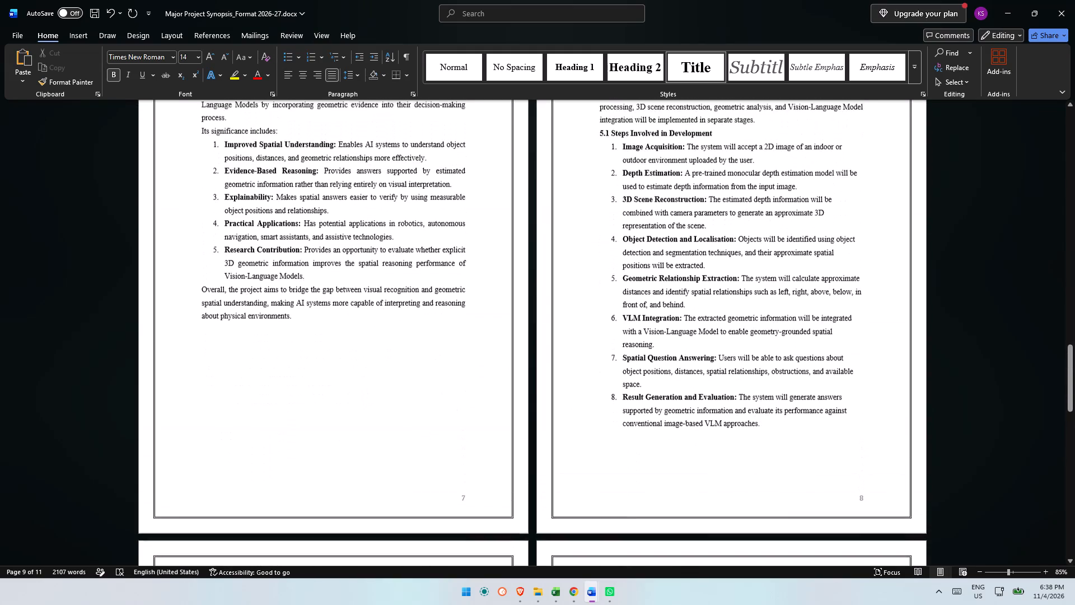
pyautogui.scroll(5, 643, 351)
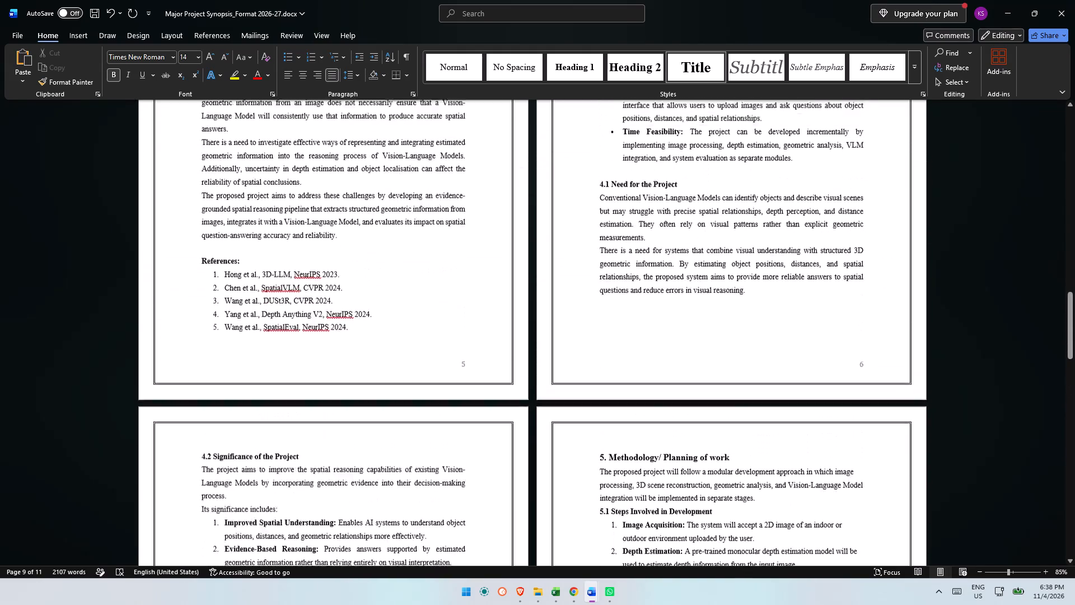
pyautogui.scroll(1, 643, 351)
pyautogui.scroll(-1, 643, 351)
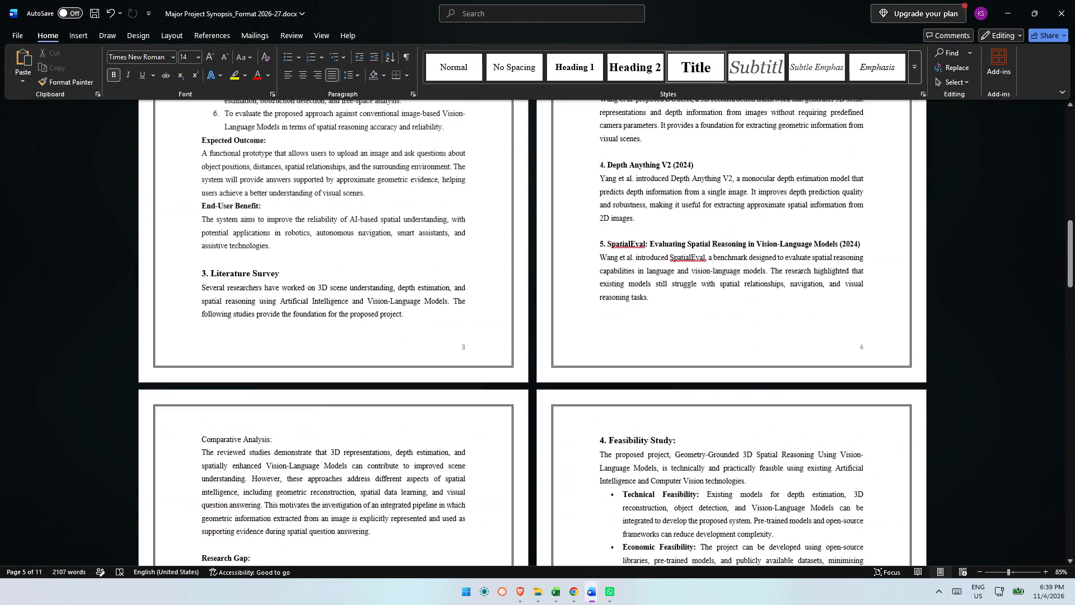
pyautogui.scroll(6, 573, 352)
pyautogui.scroll(-1, 573, 352)
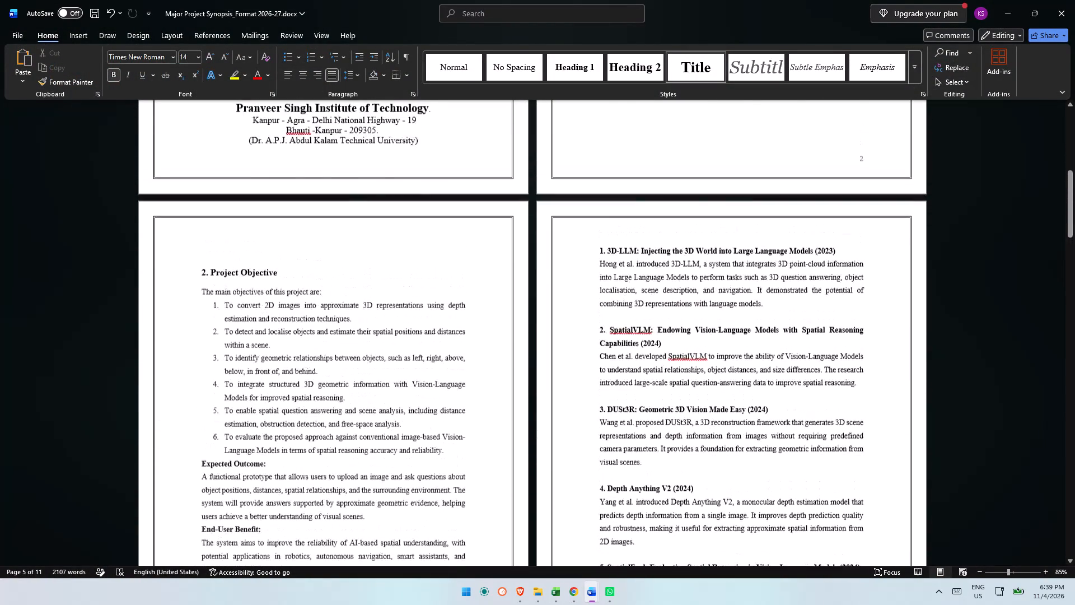
pyautogui.scroll(-1, 573, 352)
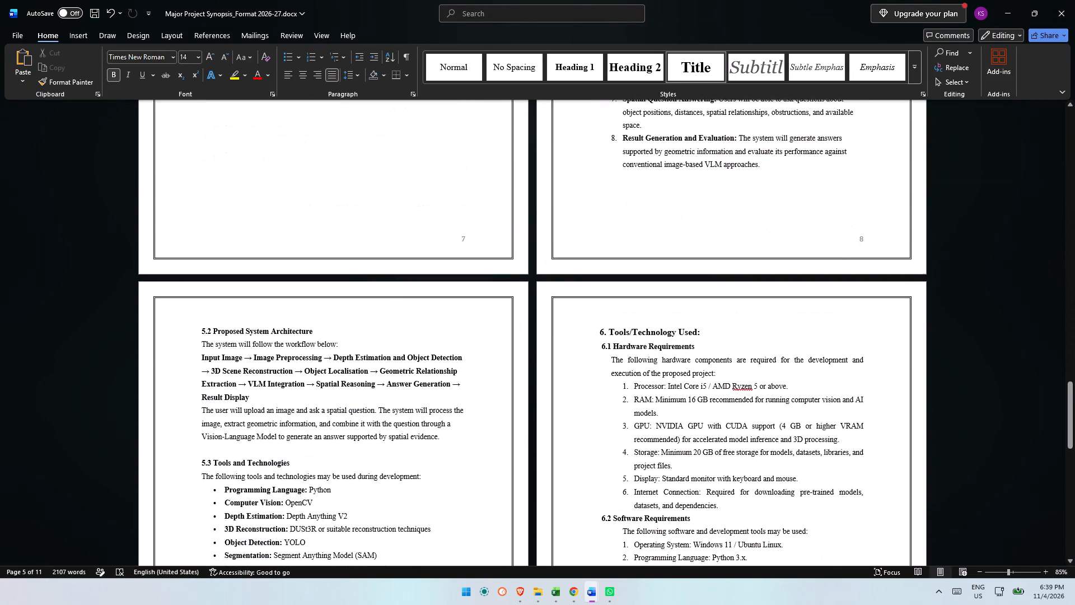
pyautogui.scroll(-1, 573, 352)
pyautogui.scroll(2, 573, 352)
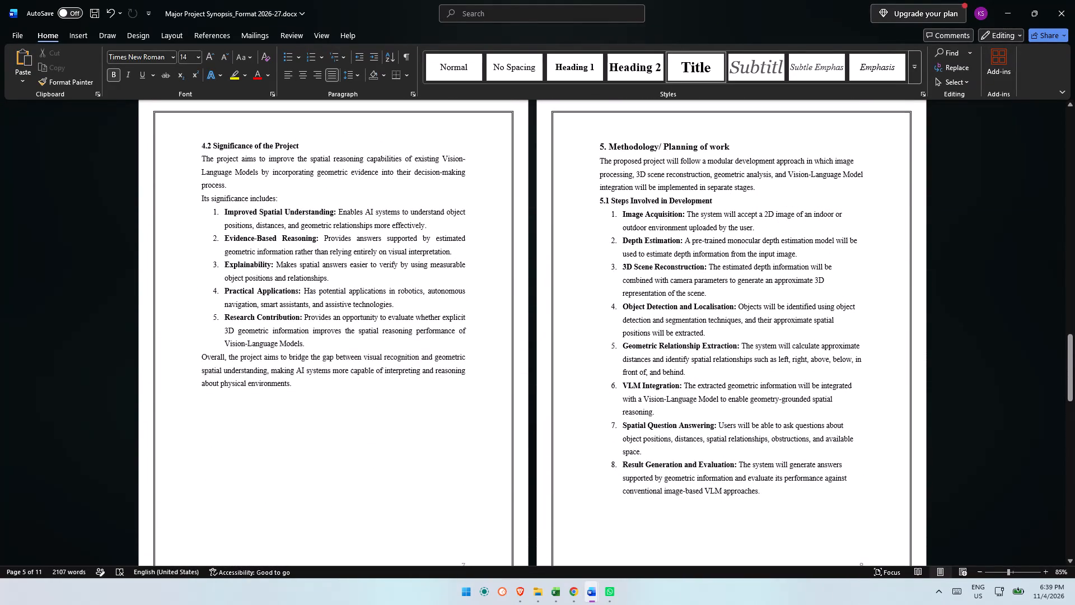
pyautogui.scroll(4, 573, 352)
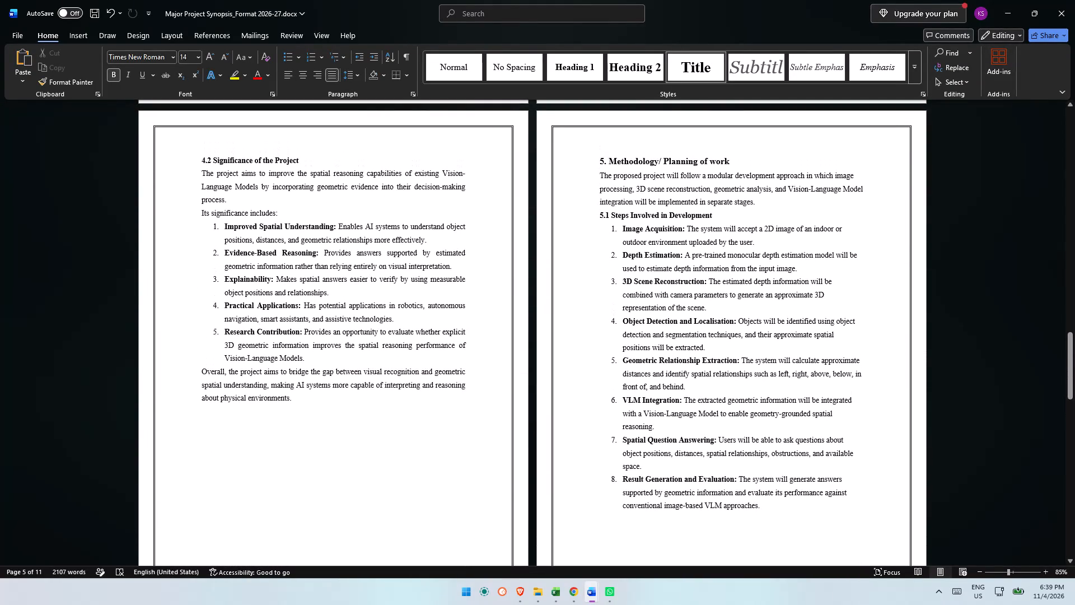
pyautogui.scroll(2, 573, 352)
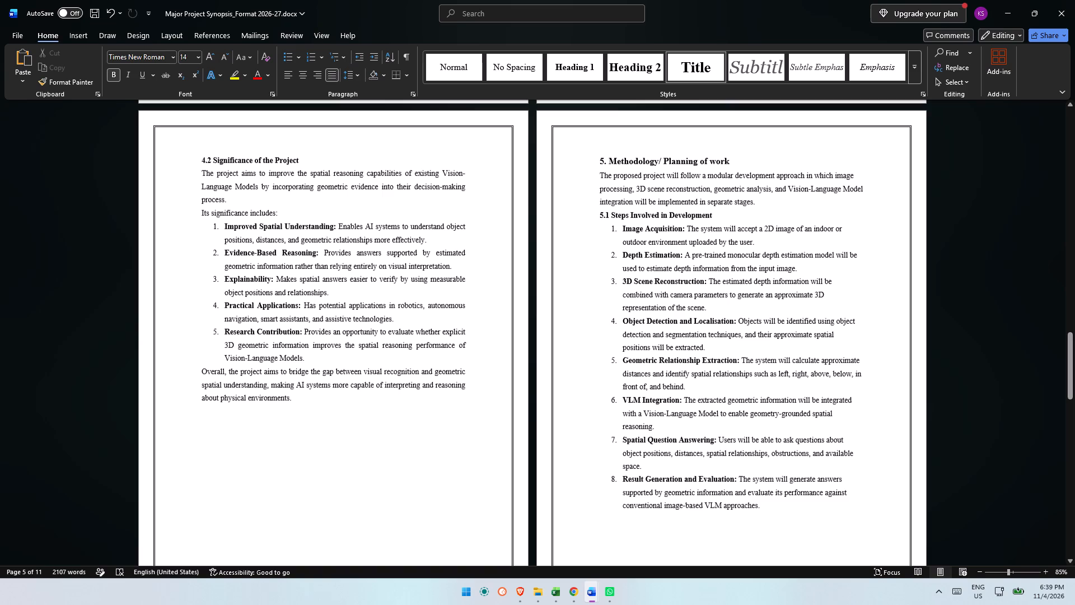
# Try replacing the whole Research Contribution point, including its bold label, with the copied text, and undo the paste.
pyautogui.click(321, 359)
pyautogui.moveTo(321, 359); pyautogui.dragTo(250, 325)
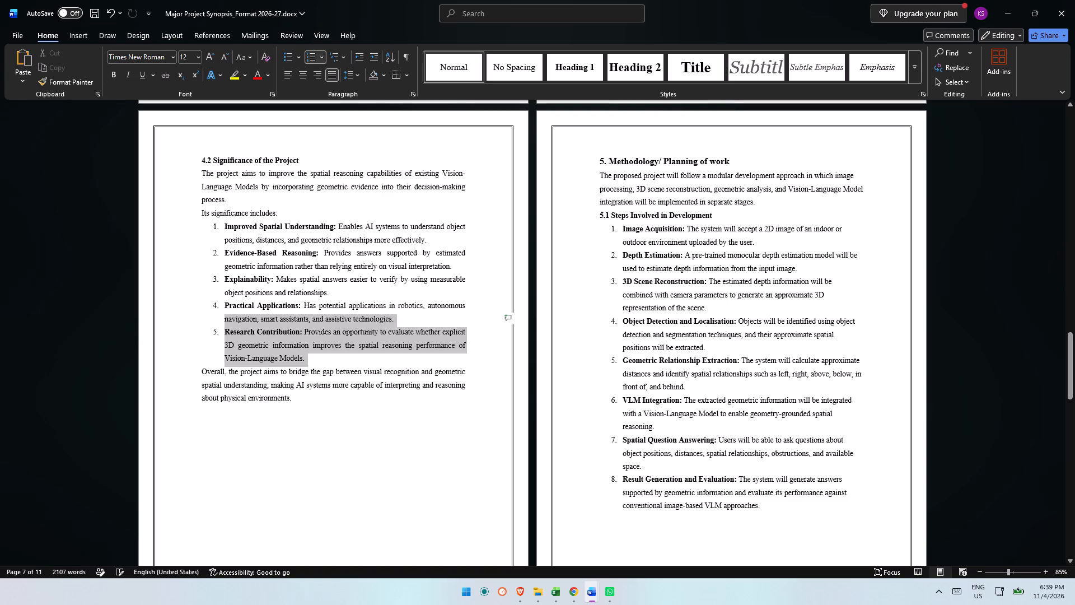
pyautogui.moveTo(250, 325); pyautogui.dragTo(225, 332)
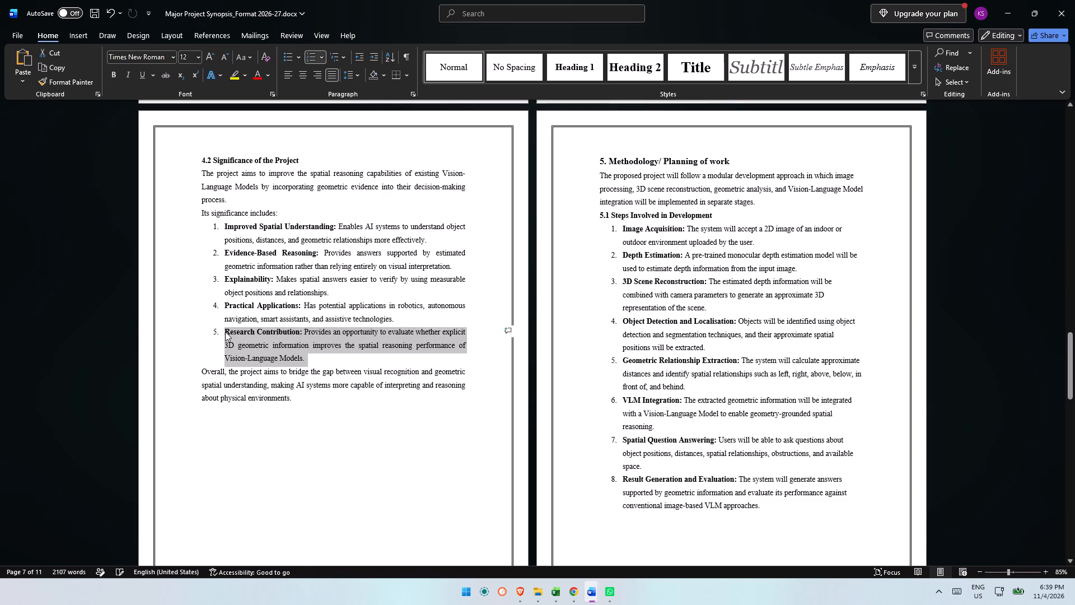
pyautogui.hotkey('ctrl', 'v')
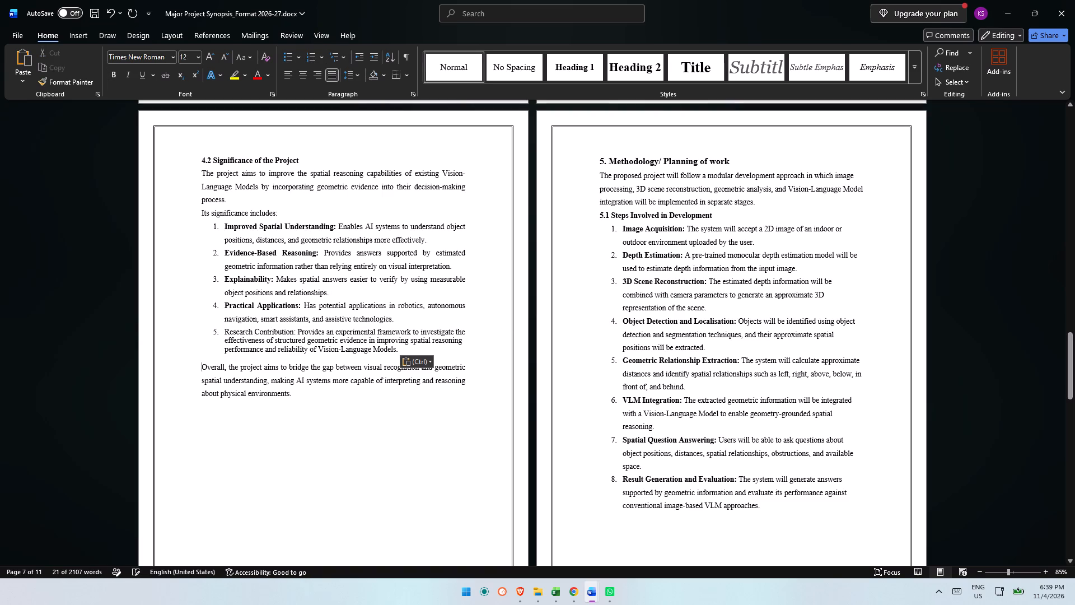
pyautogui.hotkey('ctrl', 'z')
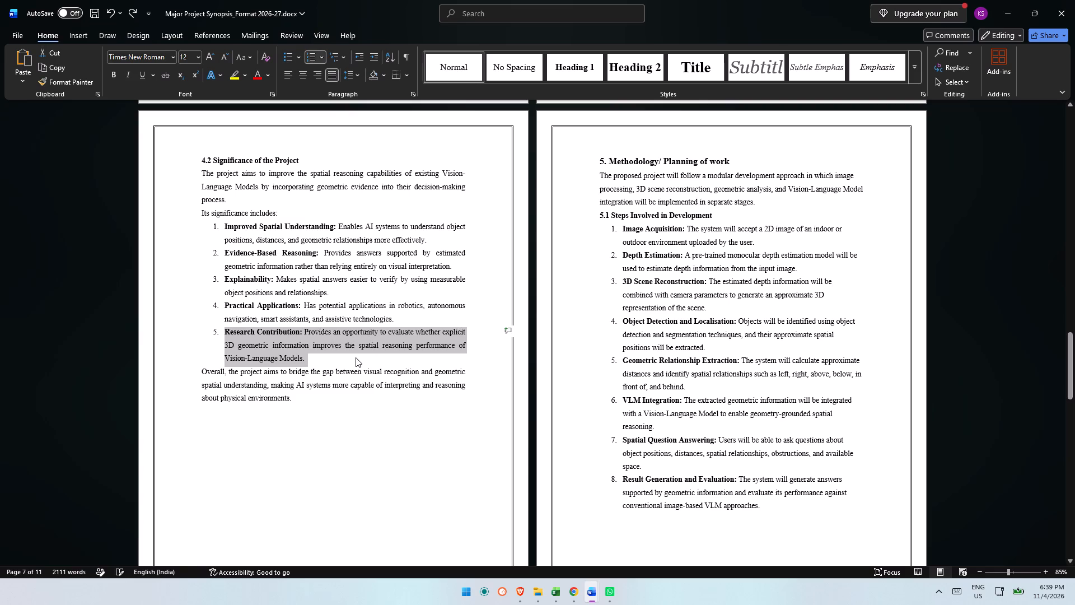
# Replace only the description after the bold Research Contribution label with the copied text and remove the extra empty point 6.
pyautogui.click(353, 358)
pyautogui.moveTo(353, 358); pyautogui.dragTo(320, 347)
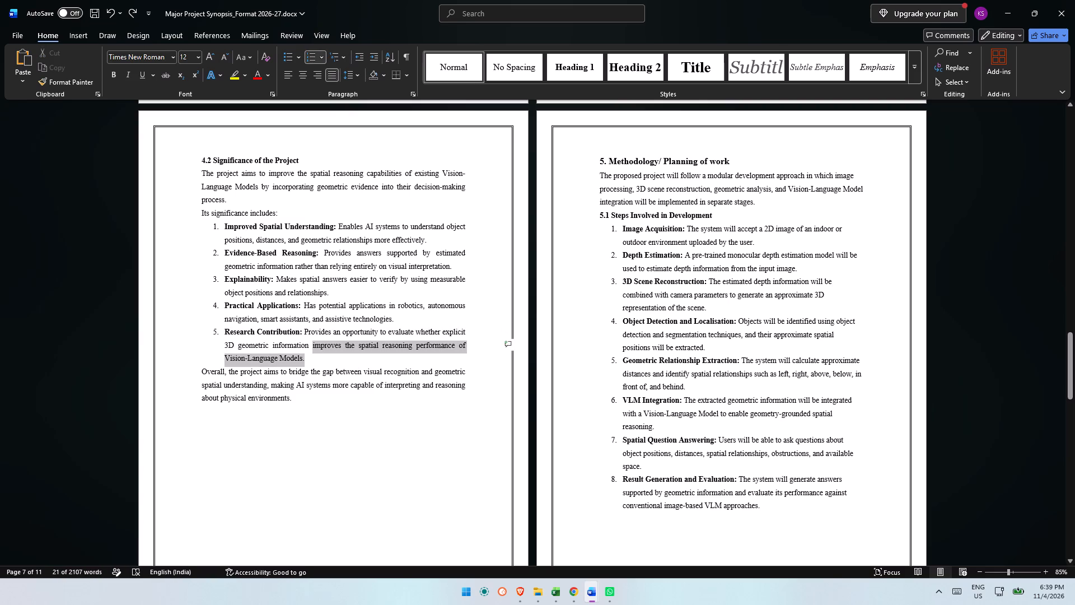
pyautogui.moveTo(320, 347); pyautogui.dragTo(307, 336)
pyautogui.hotkey('ctrl', 'v')
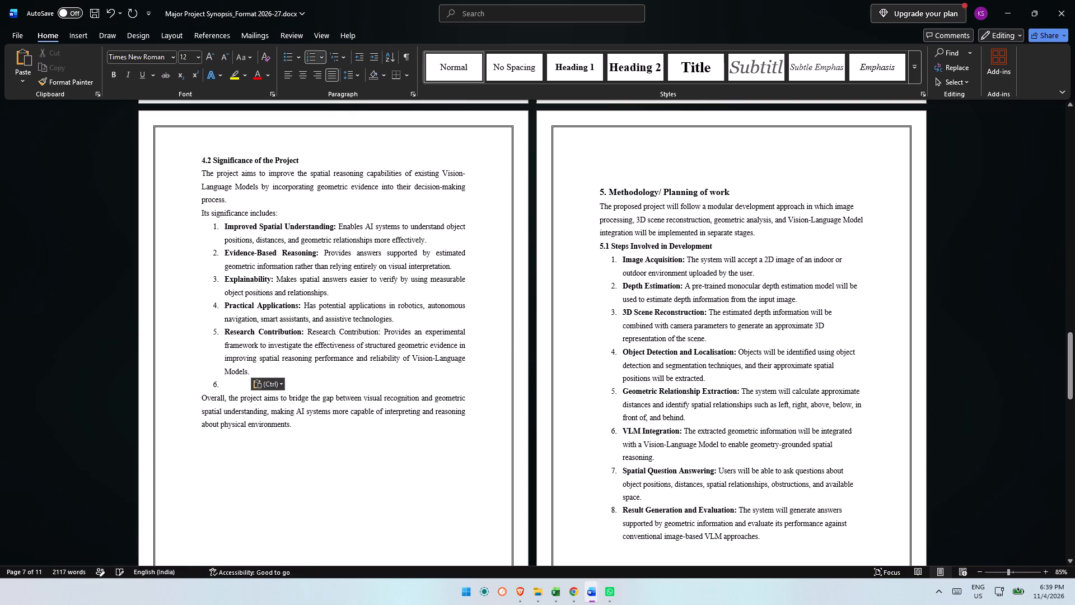
pyautogui.press('BackSpace')
pyautogui.press('BackSpace')
pyautogui.press('BackSpace')
pyautogui.press('BackSpace')
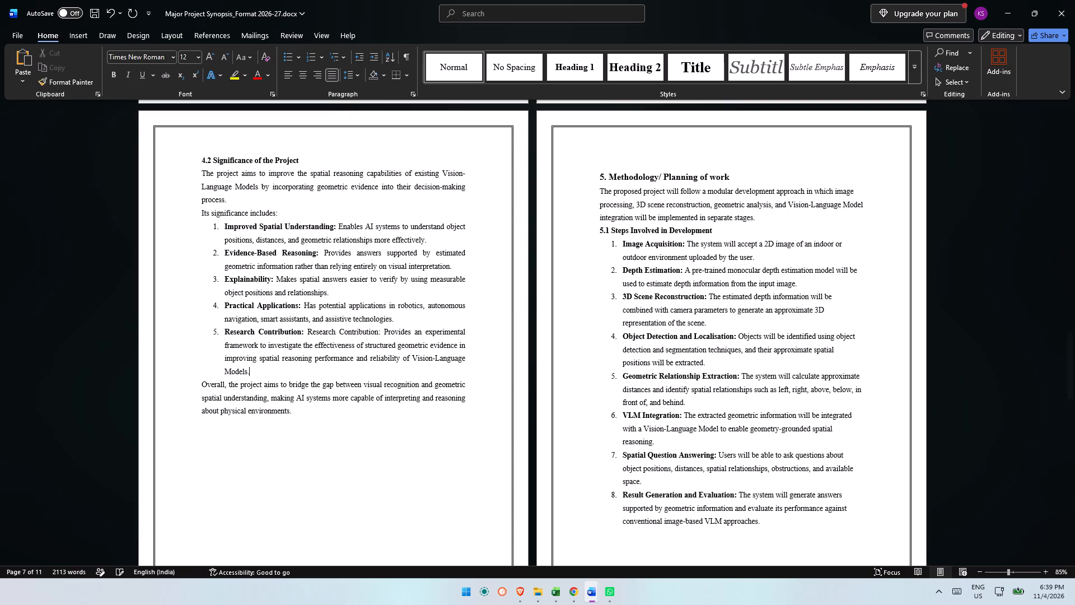
# Delete the duplicate unbolded "Research Contribution:" from point 5, leaving one space between the bold label and "Provides an experimental framework".
pyautogui.press('Up')
pyautogui.press('Up')
pyautogui.press('Up')
pyautogui.press('Up')
pyautogui.press('Down')
pyautogui.press('Right')
pyautogui.press('Right')
pyautogui.press('Right')
pyautogui.press('Right')
pyautogui.press('Right')
pyautogui.press('Right')
pyautogui.press('Right')
pyautogui.press('Right')
pyautogui.press('Right')
pyautogui.press('Right')
pyautogui.press('Right')
pyautogui.press('Right')
pyautogui.press('Right')
pyautogui.press('Right')
pyautogui.press('Right')
pyautogui.press('Right')
pyautogui.press('Right')
pyautogui.press('Right')
pyautogui.press('Right')
pyautogui.press('Right')
pyautogui.press('Left')
pyautogui.press('Left')
pyautogui.press('BackSpace')
pyautogui.press('BackSpace')
pyautogui.press('BackSpace')
pyautogui.press('BackSpace')
pyautogui.press('BackSpace')
pyautogui.press('BackSpace')
pyautogui.press('BackSpace')
pyautogui.press('BackSpace')
pyautogui.press('BackSpace')
pyautogui.press('BackSpace')
pyautogui.press('BackSpace')
pyautogui.press('BackSpace')
pyautogui.press('BackSpace')
pyautogui.press('BackSpace')
pyautogui.press('BackSpace')
pyautogui.press('BackSpace')
pyautogui.press('BackSpace')
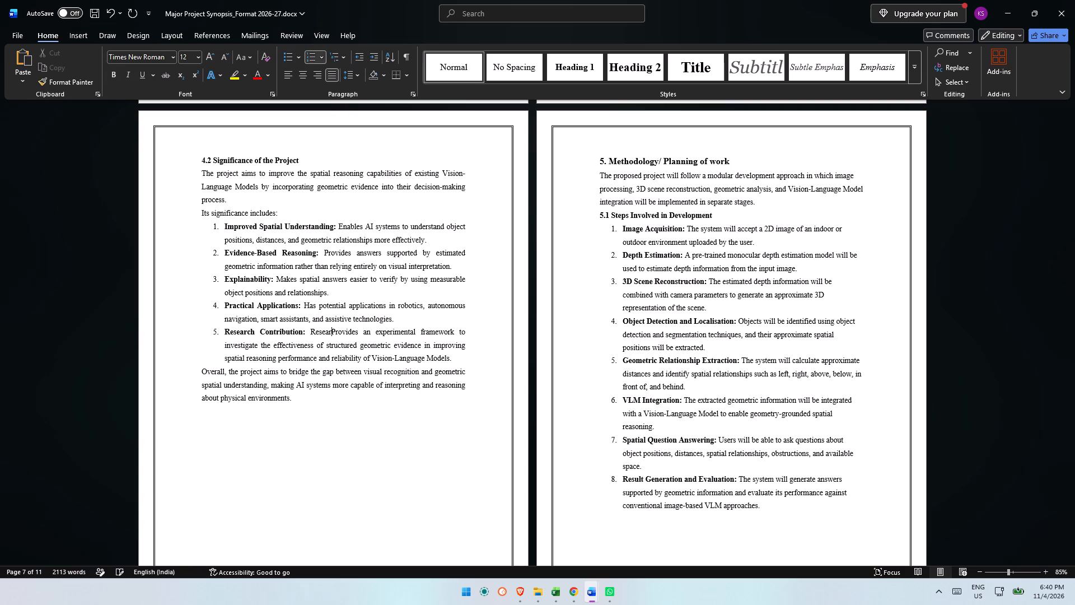
pyautogui.press('BackSpace')
pyautogui.press('BackSpace')
pyautogui.press('BackSpace')
pyautogui.press('BackSpace')
pyautogui.press('BackSpace')
pyautogui.press('BackSpace')
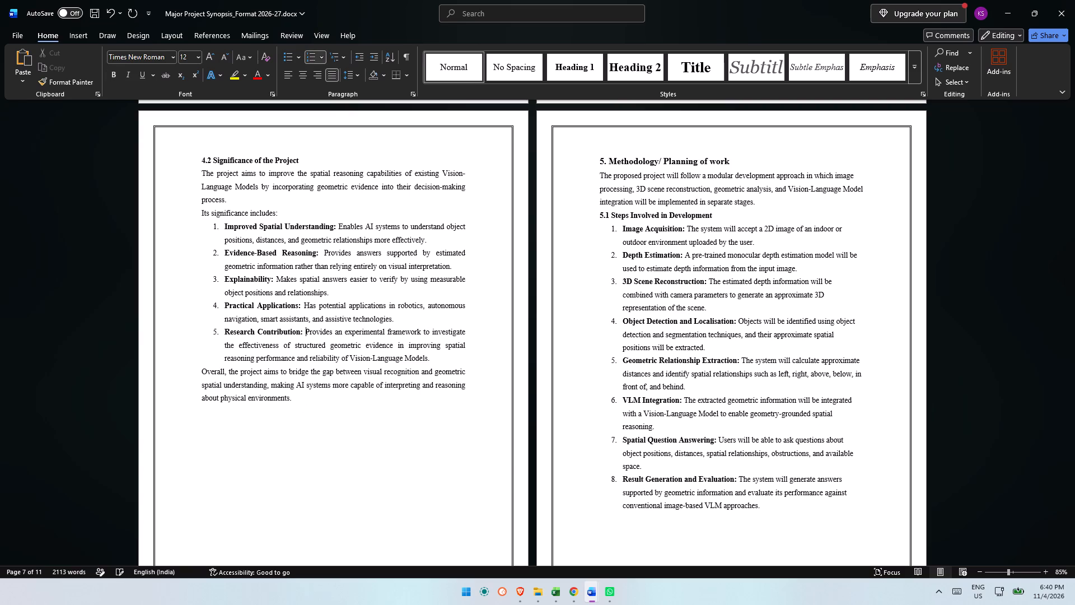
pyautogui.press('BackSpace')
pyautogui.press('space')
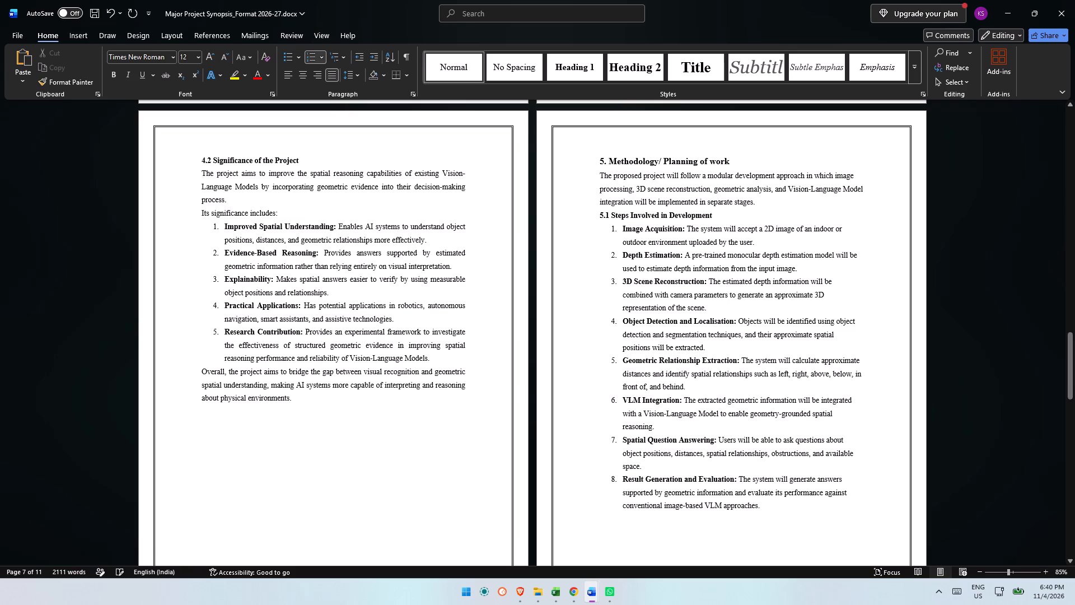
# Set the line spacing of all text under 4.2 Significance of the Project to 1.5.
pyautogui.click(317, 414)
pyautogui.moveTo(317, 414); pyautogui.dragTo(216, 312)
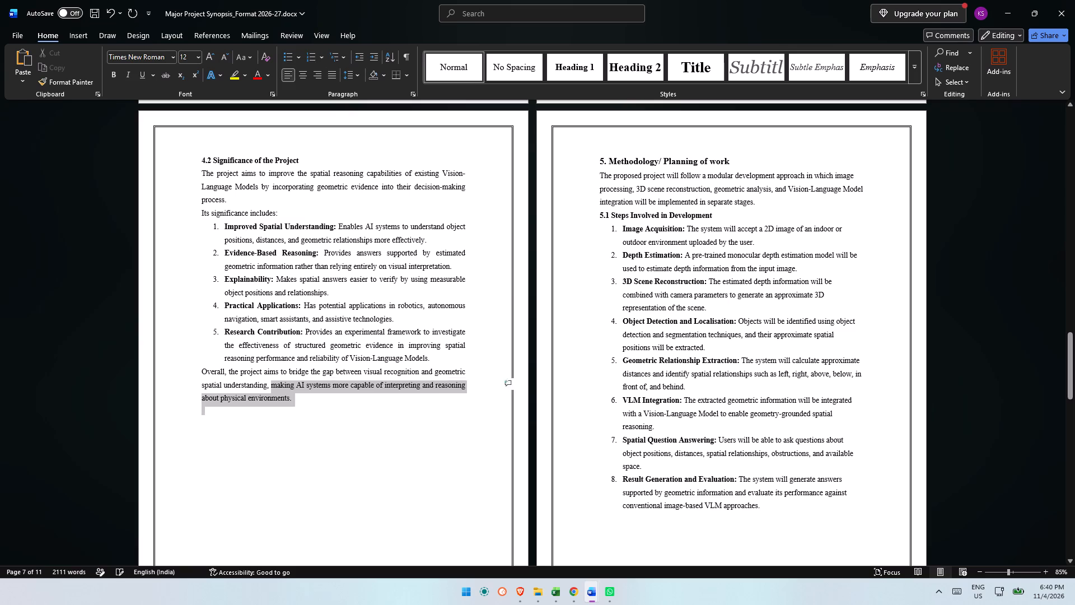
pyautogui.moveTo(216, 312); pyautogui.dragTo(185, 174)
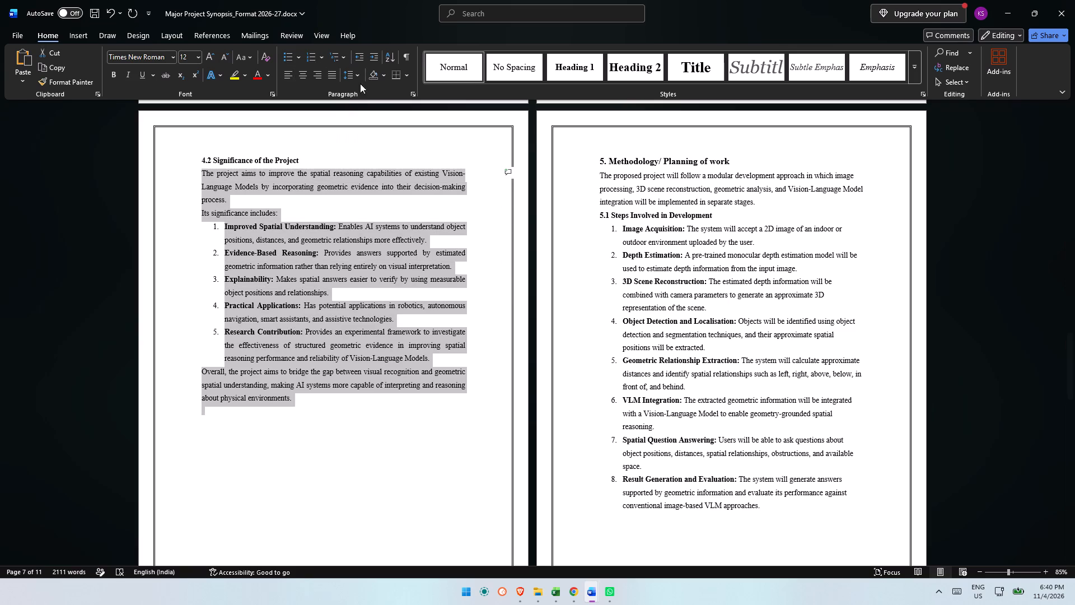
pyautogui.click(359, 75)
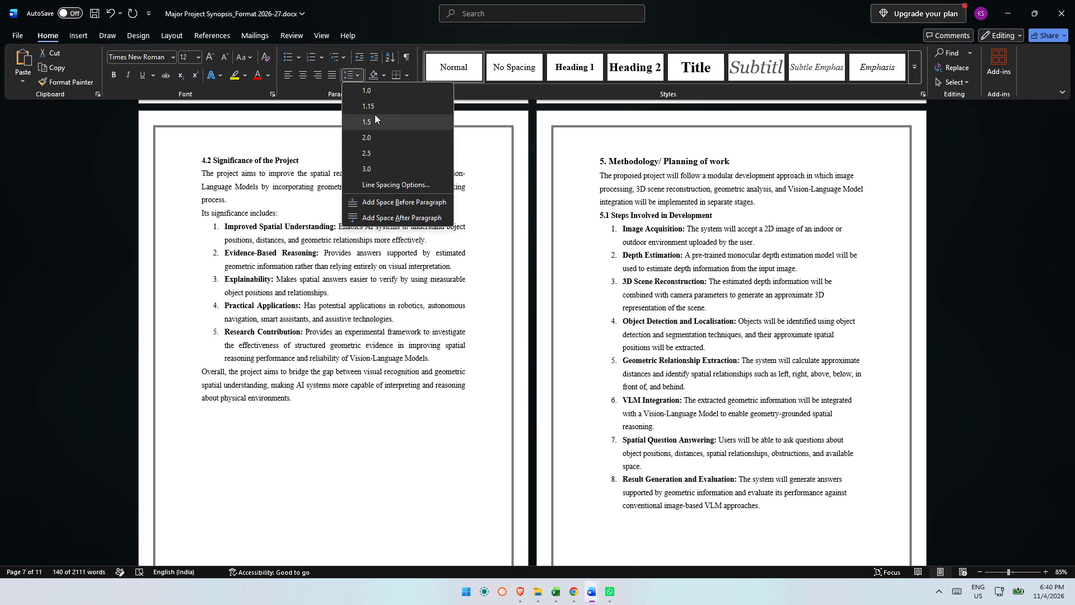
pyautogui.click(375, 114)
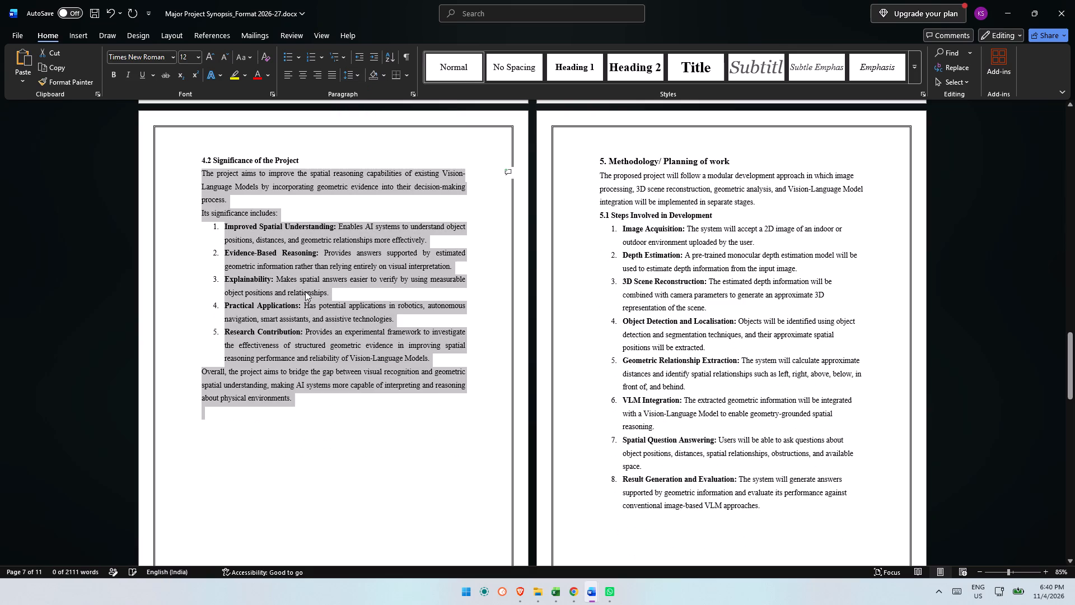
pyautogui.click(361, 74)
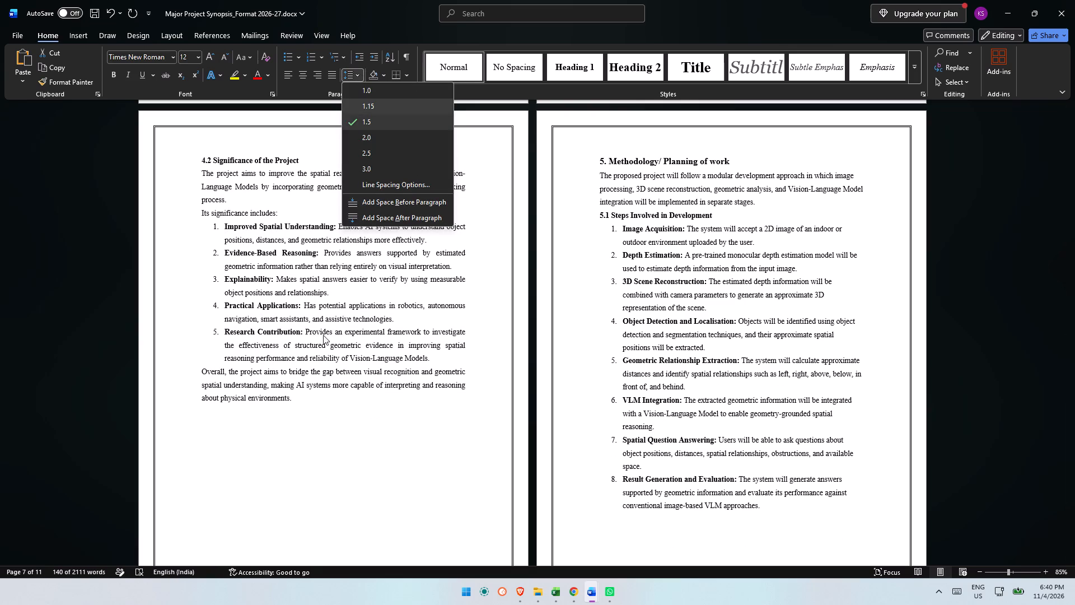
pyautogui.click(322, 407)
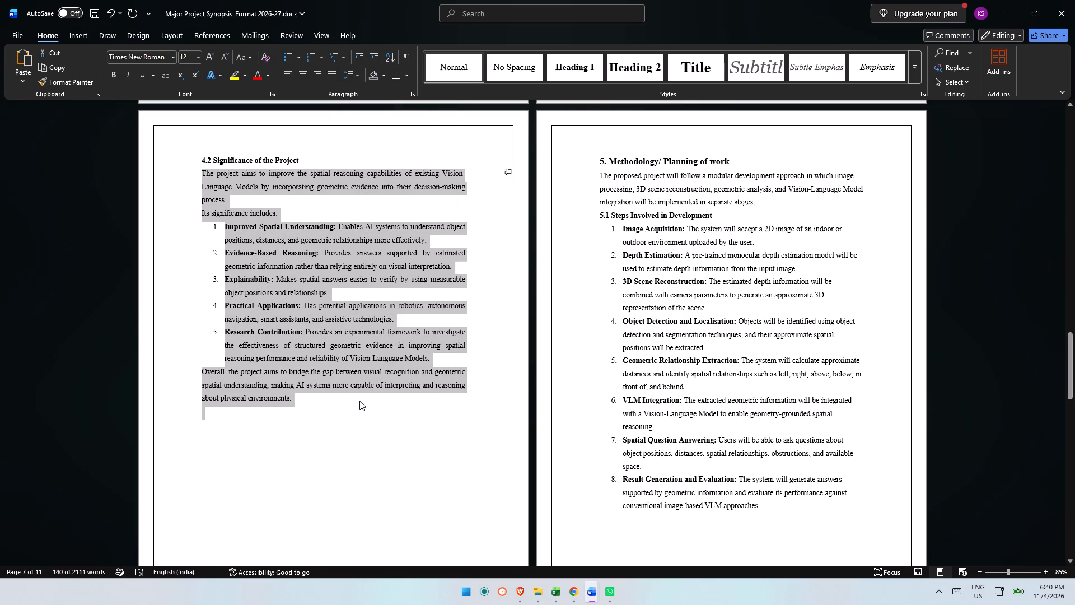
pyautogui.click(359, 401)
# Check the line spacing of the Methodology introduction and 5.1 Steps Involved in Development, and look over the remaining sections.
pyautogui.scroll(-2, 621, 307)
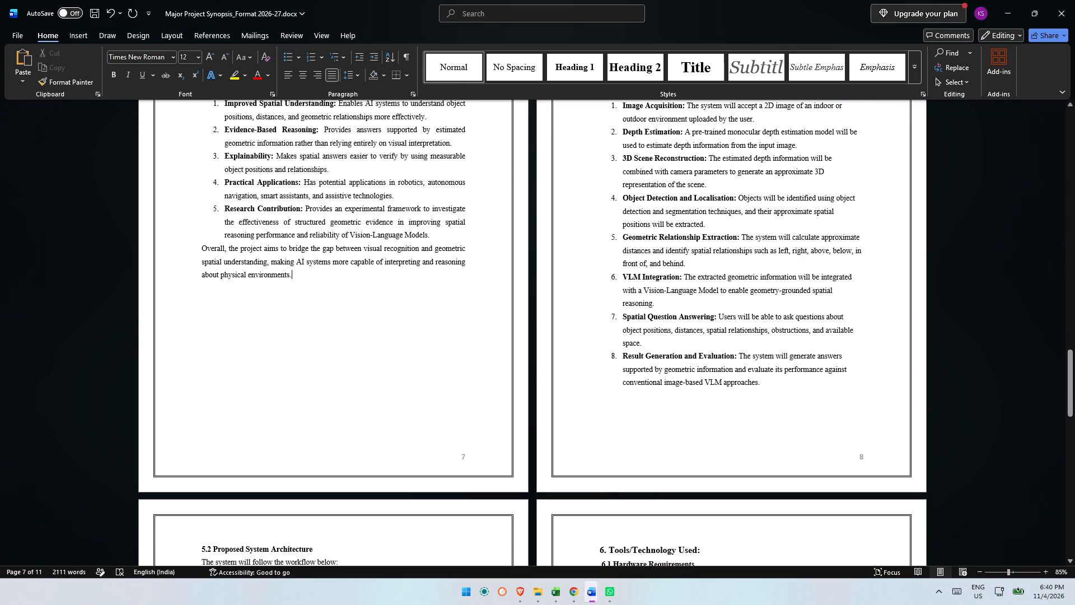
pyautogui.click(805, 399)
pyautogui.moveTo(805, 399); pyautogui.dragTo(652, 106)
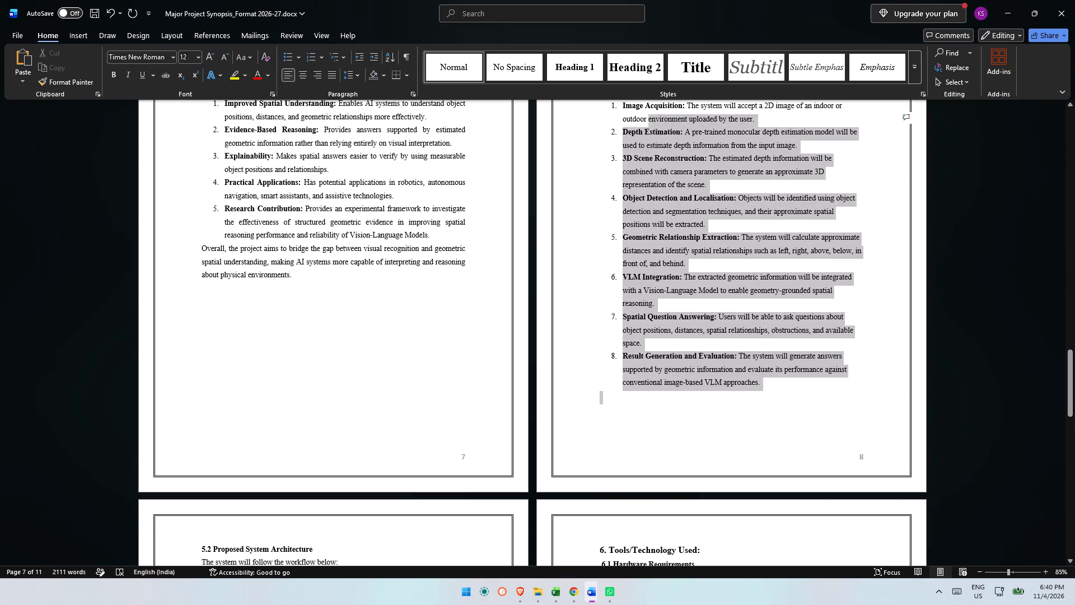
pyautogui.moveTo(652, 106); pyautogui.dragTo(596, 304)
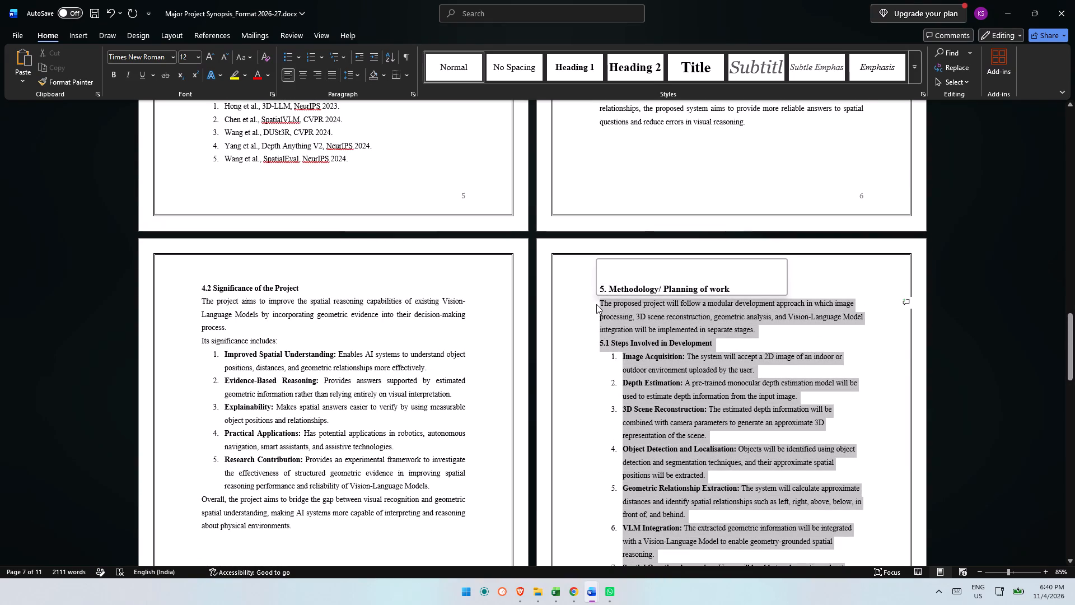
pyautogui.click(347, 71)
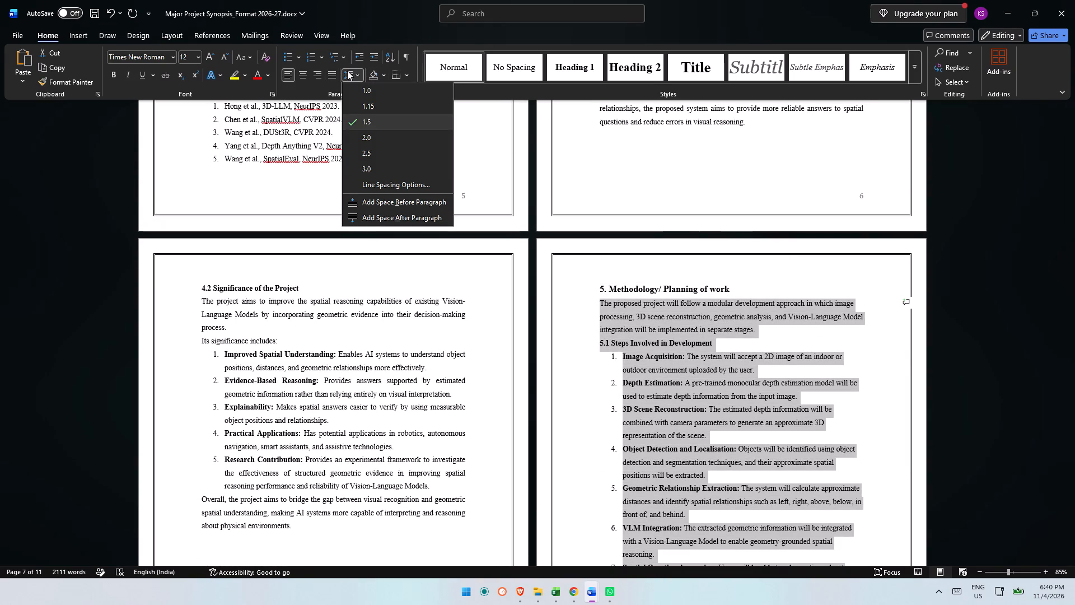
pyautogui.click(347, 71)
pyautogui.click(679, 422)
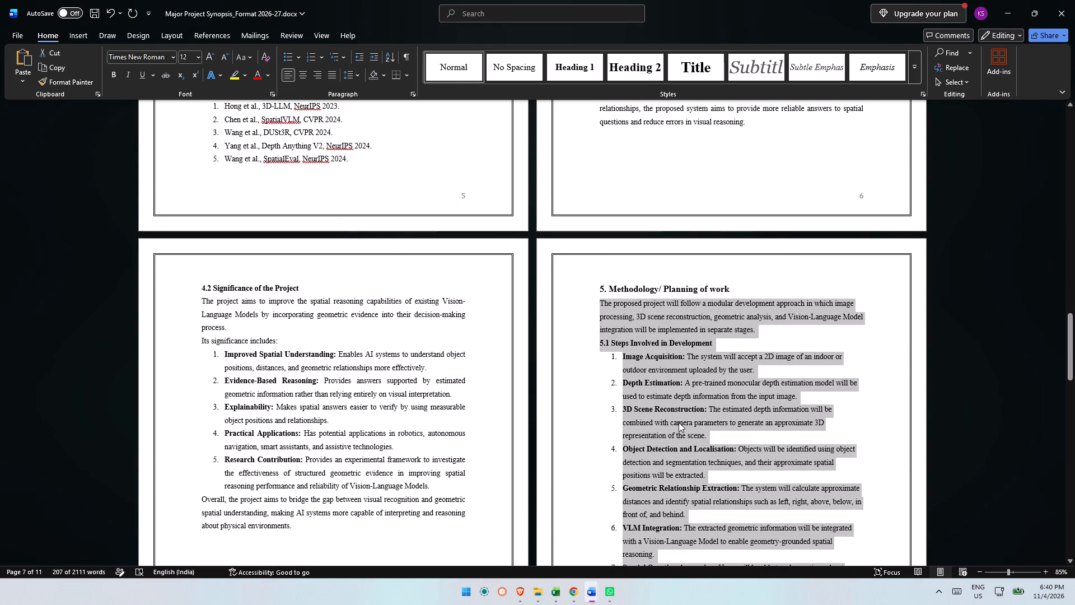
pyautogui.scroll(-7, 679, 422)
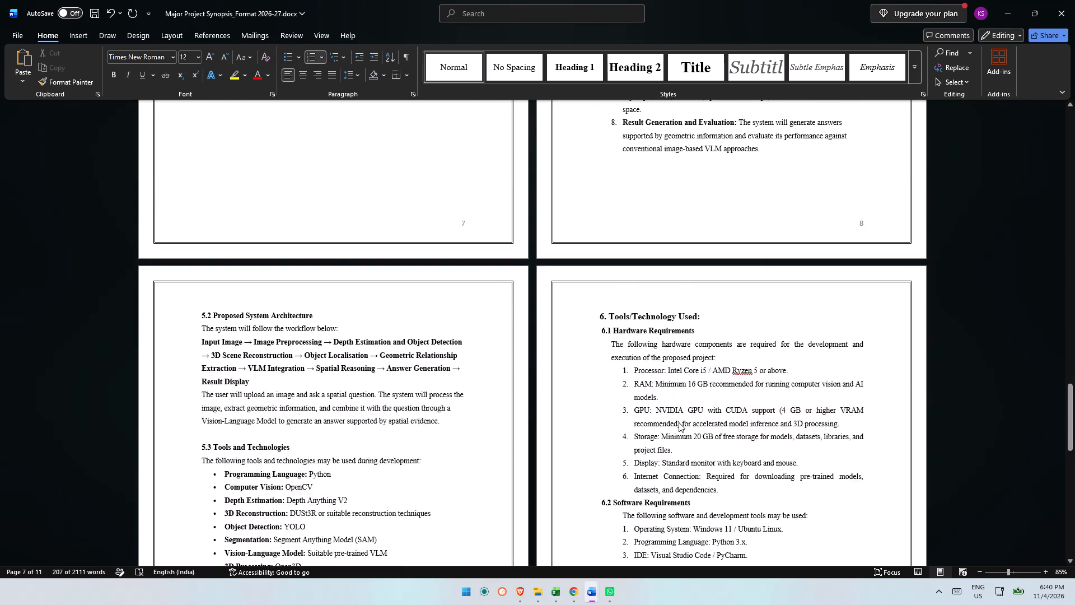
pyautogui.scroll(-4, 679, 422)
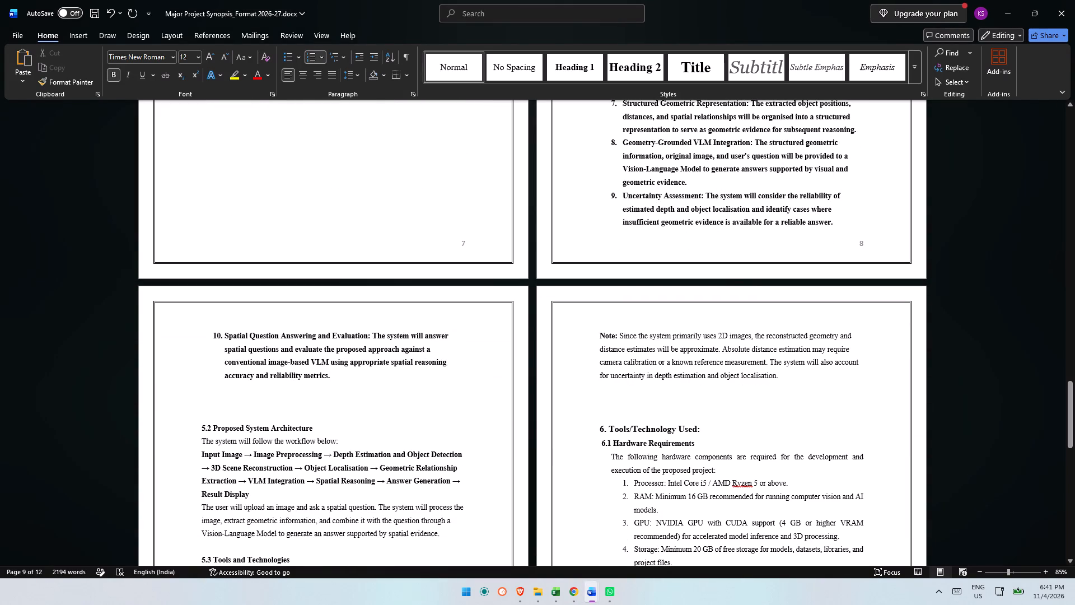
pyautogui.click(354, 397)
pyautogui.press('\\')
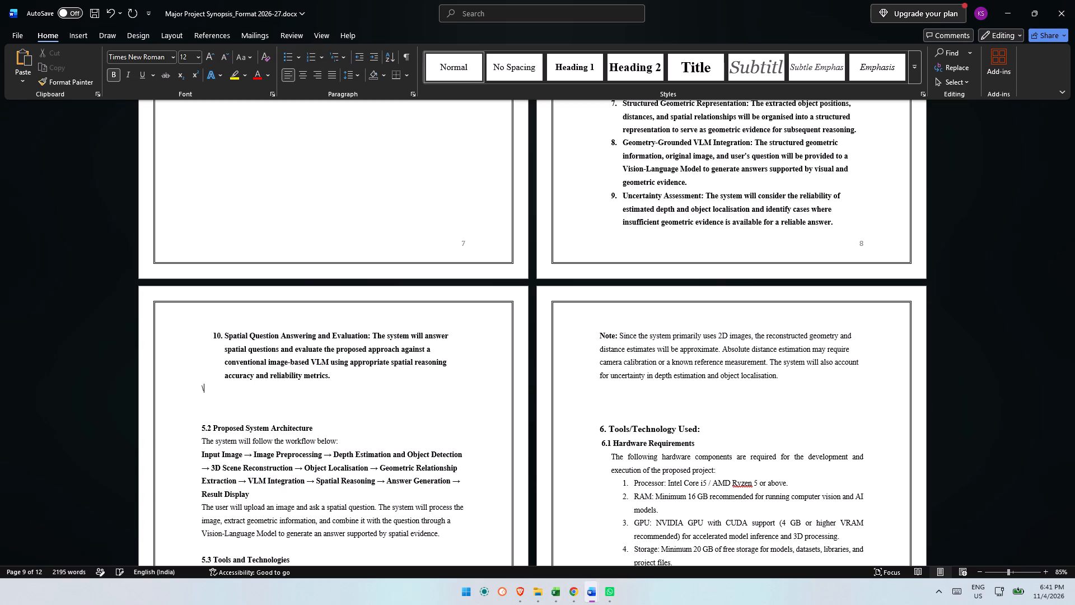
pyautogui.press('BackSpace')
pyautogui.press('BackSpace')
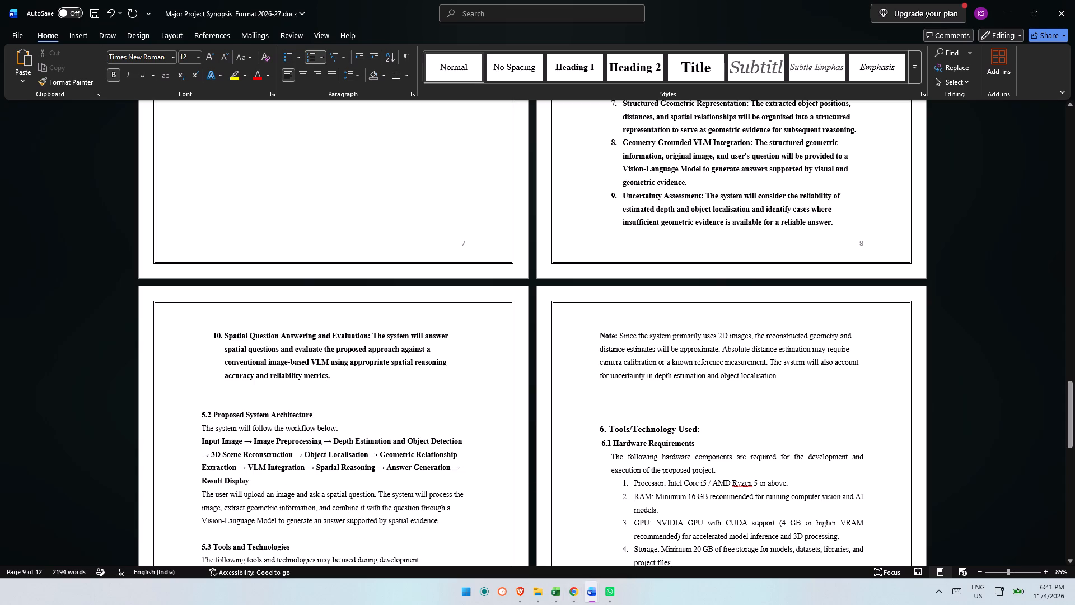
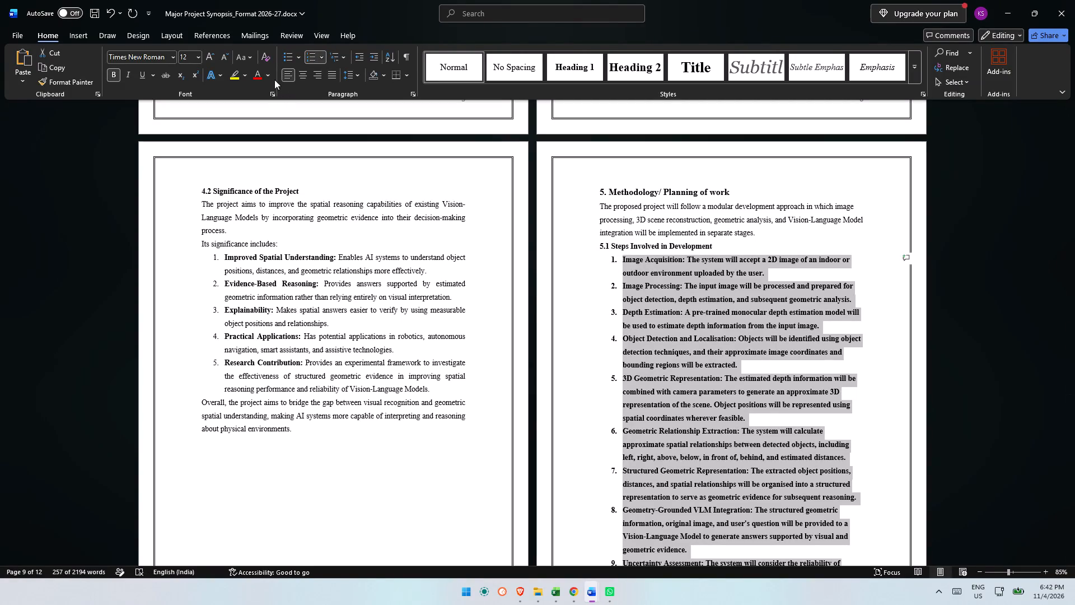
# Remove the bold formatting from the selected ten-point list under 5.1 Steps Involved in Development.
pyautogui.click(114, 74)
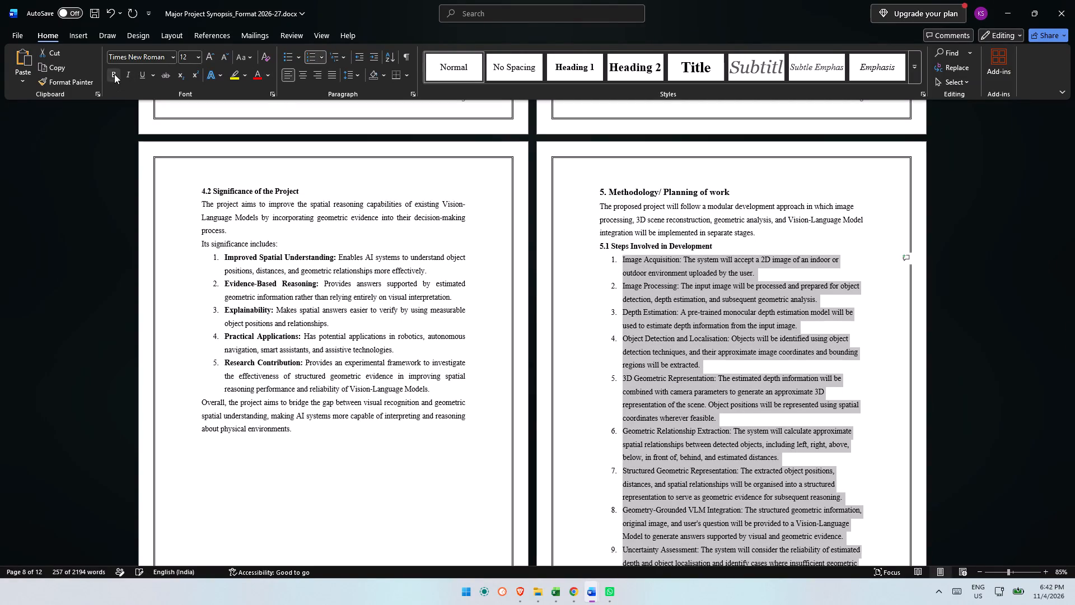
# Bold only the title "Image Acquisition" in point 1 of the 5.1 steps, leaving out its colon.
pyautogui.click(634, 260)
pyautogui.doubleClick(634, 260)
pyautogui.moveTo(634, 260); pyautogui.dragTo(654, 262)
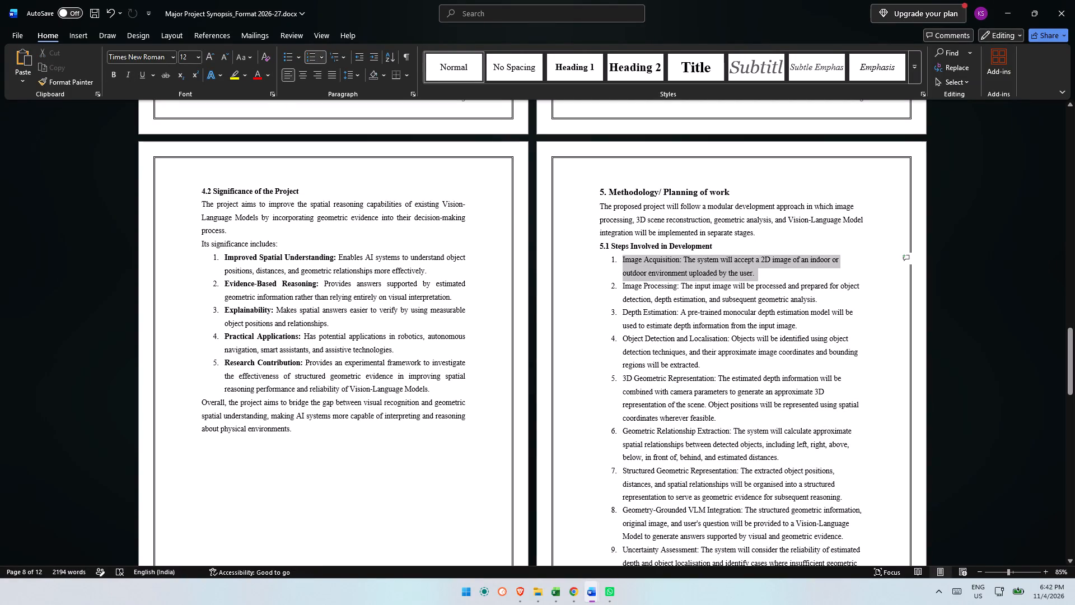
pyautogui.moveTo(654, 262); pyautogui.dragTo(672, 258)
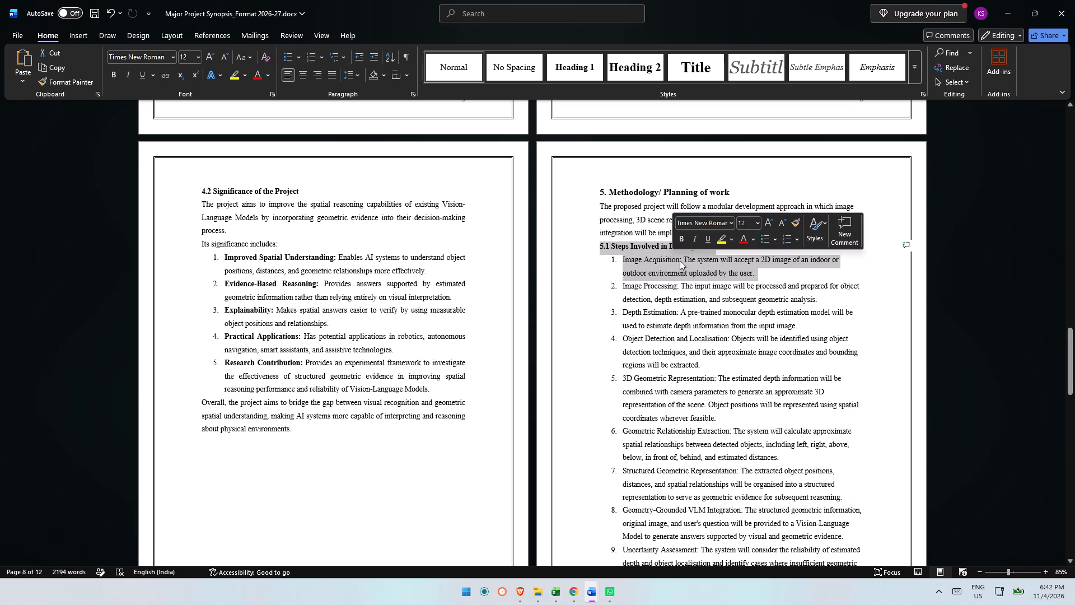
pyautogui.click(680, 260)
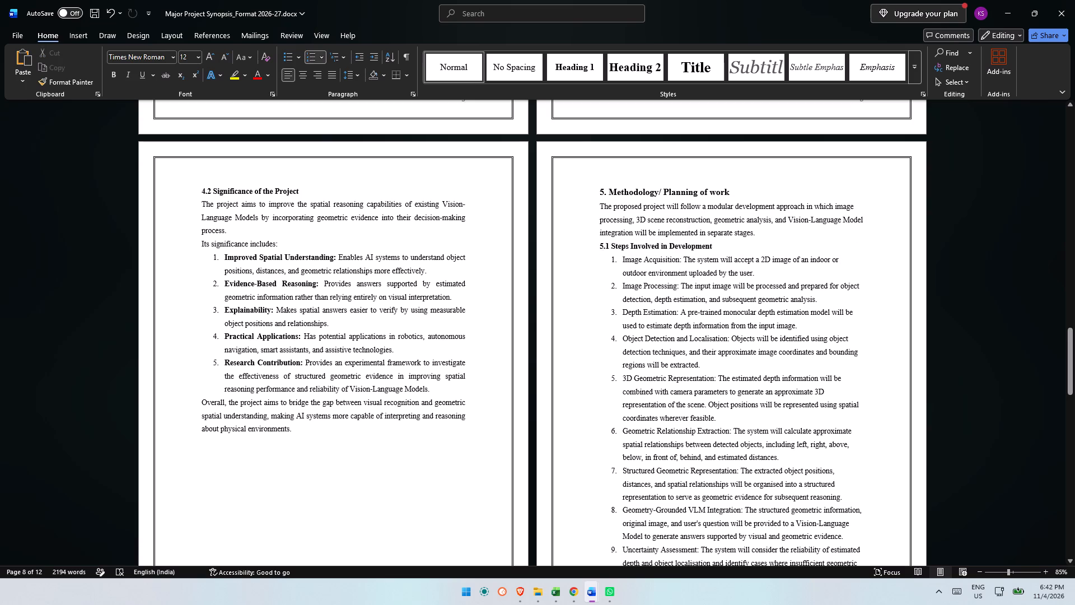
pyautogui.hotkey('shift', 'Left')
pyautogui.hotkey('shift', 'Left')
pyautogui.hotkey('shift', 'Left')
pyautogui.hotkey('shift', 'Left')
pyautogui.hotkey('shift', 'Left')
pyautogui.hotkey('shift', 'Left')
pyautogui.hotkey('shift', 'Left')
pyautogui.hotkey('shift', 'Left')
pyautogui.hotkey('shift', 'Left')
pyautogui.hotkey('shift', 'Left')
pyautogui.hotkey('shift', 'Left')
pyautogui.hotkey('shift', 'Left')
pyautogui.hotkey('shift', 'Left')
pyautogui.hotkey('shift', 'Left')
pyautogui.hotkey('shift', 'Left')
pyautogui.hotkey('shift', 'Left')
pyautogui.hotkey('shift', 'Left')
pyautogui.hotkey('shift', 'Left')
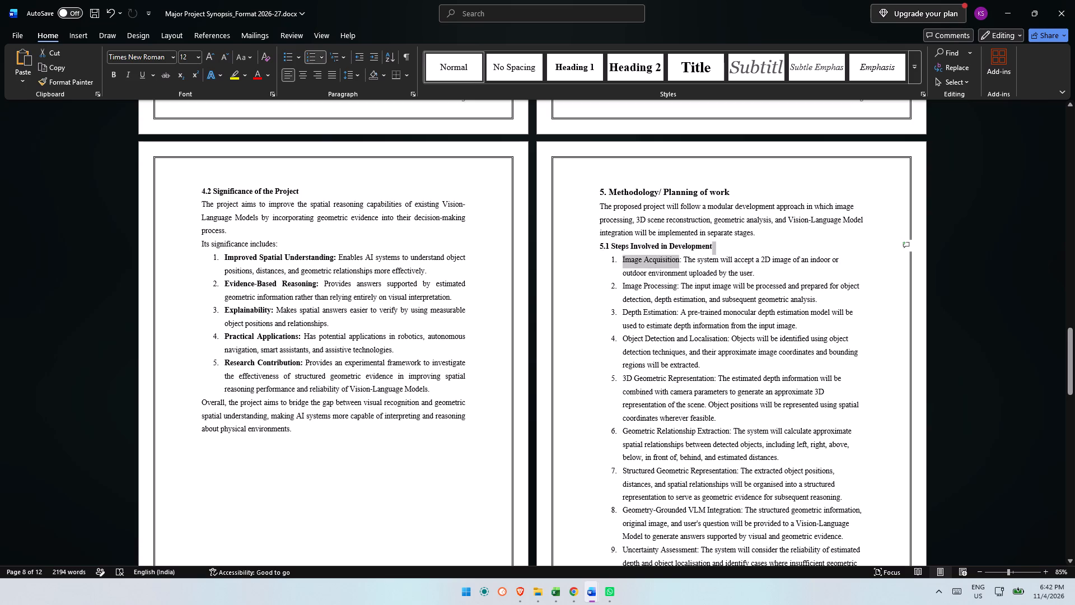
pyautogui.hotkey('shift', 'Right')
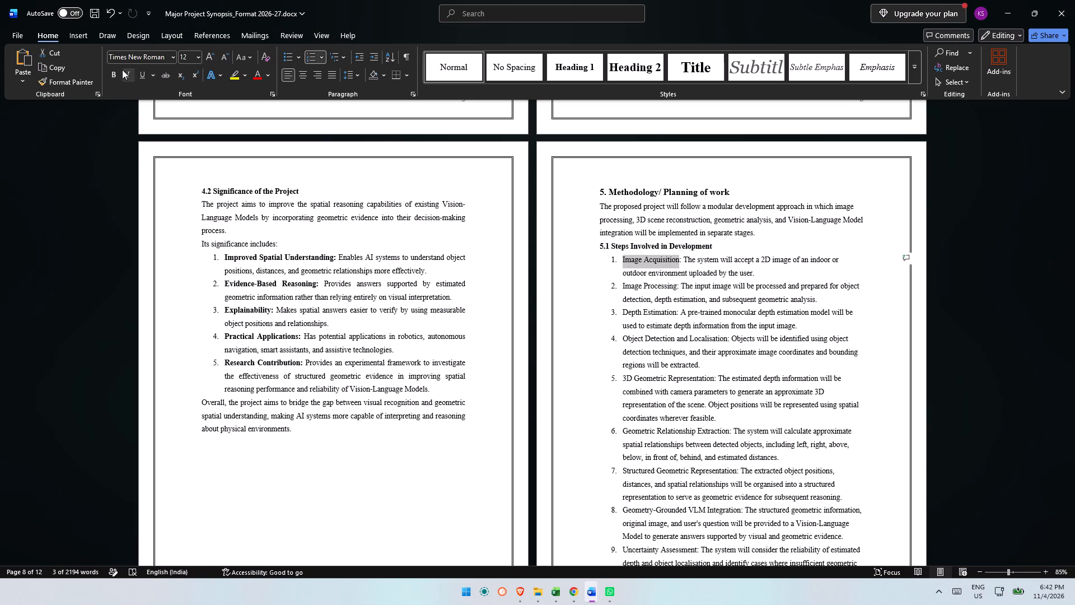
pyautogui.click(119, 71)
# Bold the title "Image Processing" in point 2 of the 5.1 steps, without its colon.
pyautogui.click(666, 283)
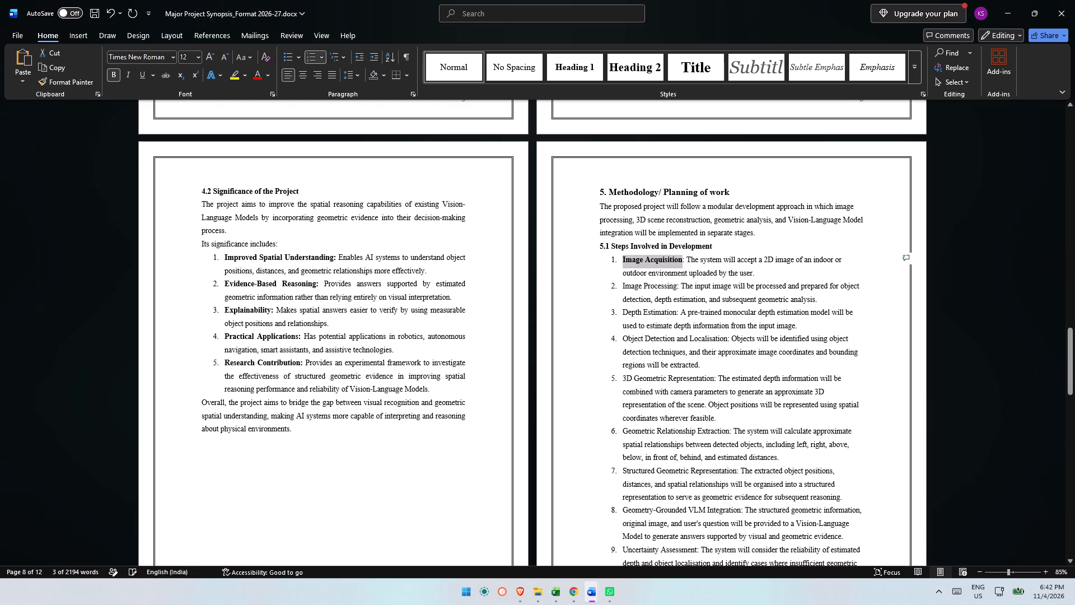
pyautogui.press('Right')
pyautogui.press('Right')
pyautogui.press('Right')
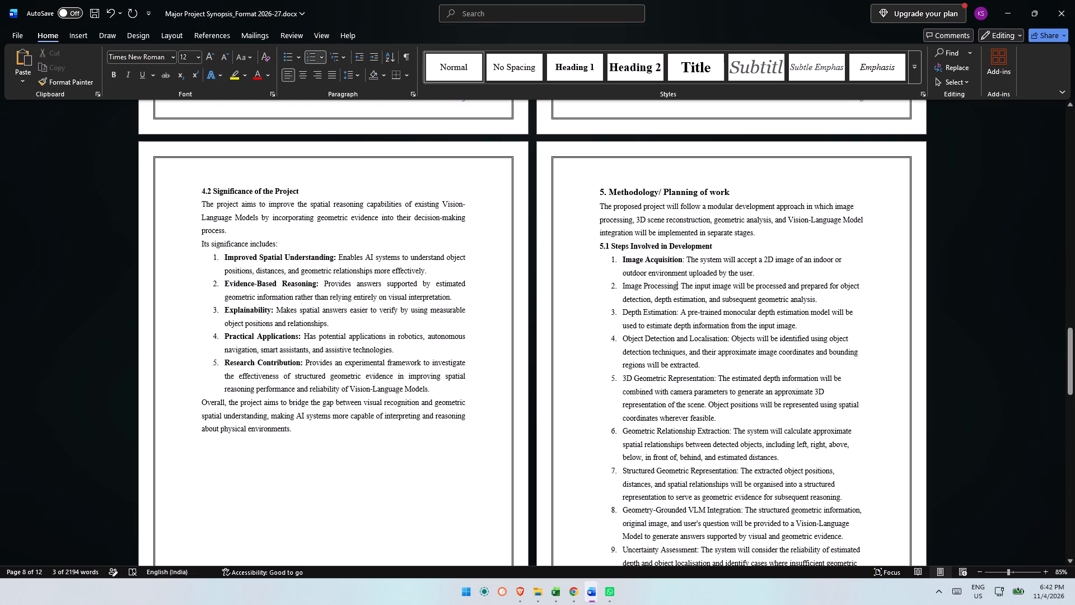
pyautogui.hotkey('shift', 'Left')
pyautogui.hotkey('shift', 'Left')
pyautogui.hotkey('shift', 'Left')
pyautogui.hotkey('shift', 'Left')
pyautogui.hotkey('shift', 'Left')
pyautogui.hotkey('shift', 'Left')
pyautogui.hotkey('shift', 'Left')
pyautogui.hotkey('shift', 'Left')
pyautogui.hotkey('shift', 'Left')
pyautogui.hotkey('shift', 'Left')
pyautogui.hotkey('shift', 'Left')
pyautogui.hotkey('shift', 'Left')
pyautogui.hotkey('shift', 'Left')
pyautogui.hotkey('shift', 'Left')
pyautogui.hotkey('shift', 'Left')
pyautogui.hotkey('shift', 'Left')
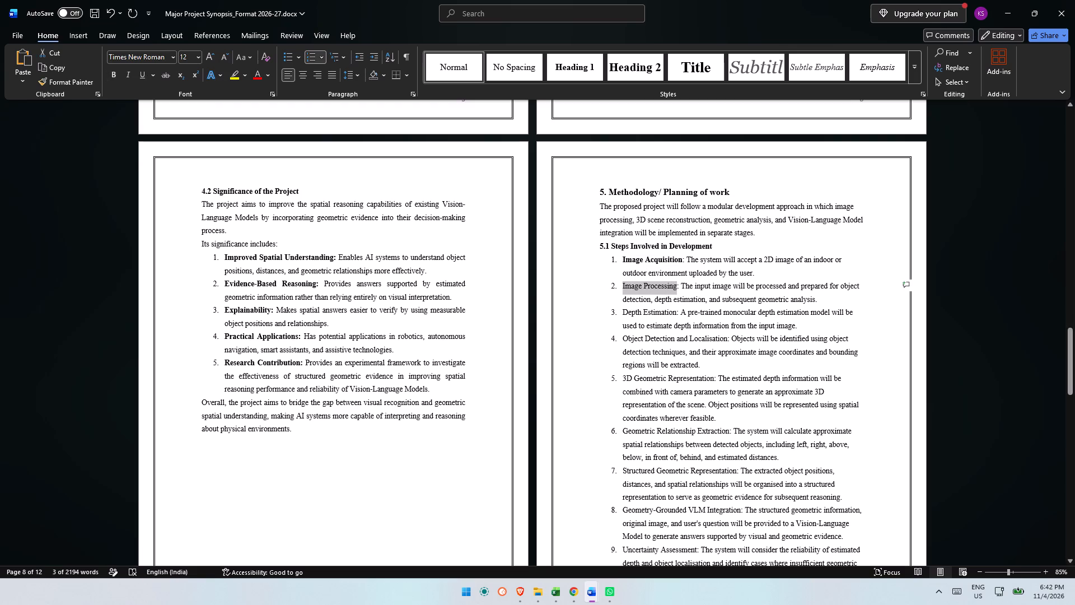
pyautogui.click(115, 75)
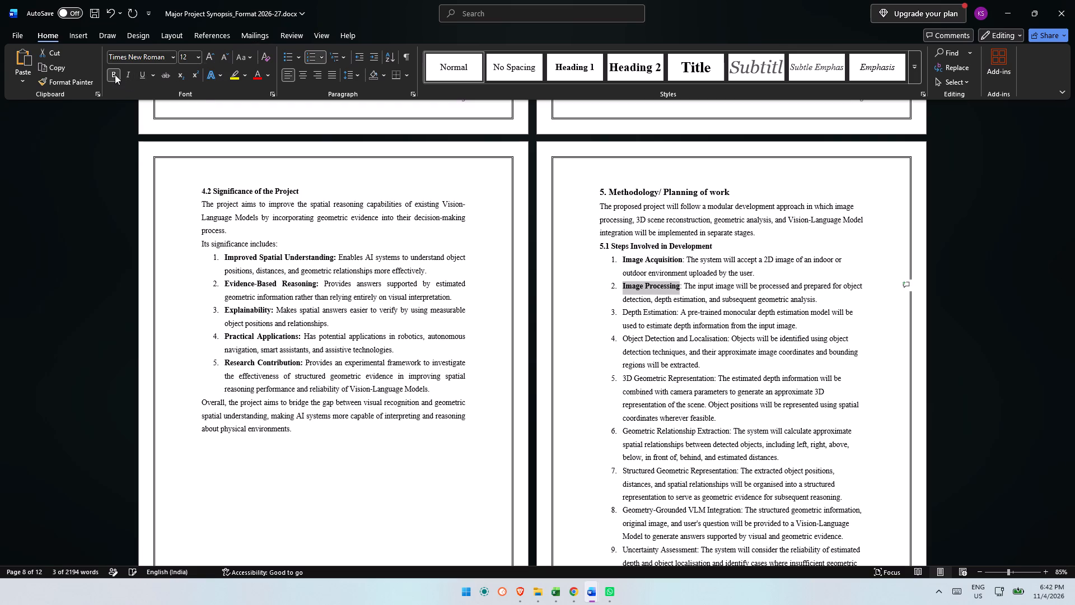
# Bold the title "Depth Estimation" in point 3 of the 5.1 steps, without its colon.
pyautogui.click(676, 313)
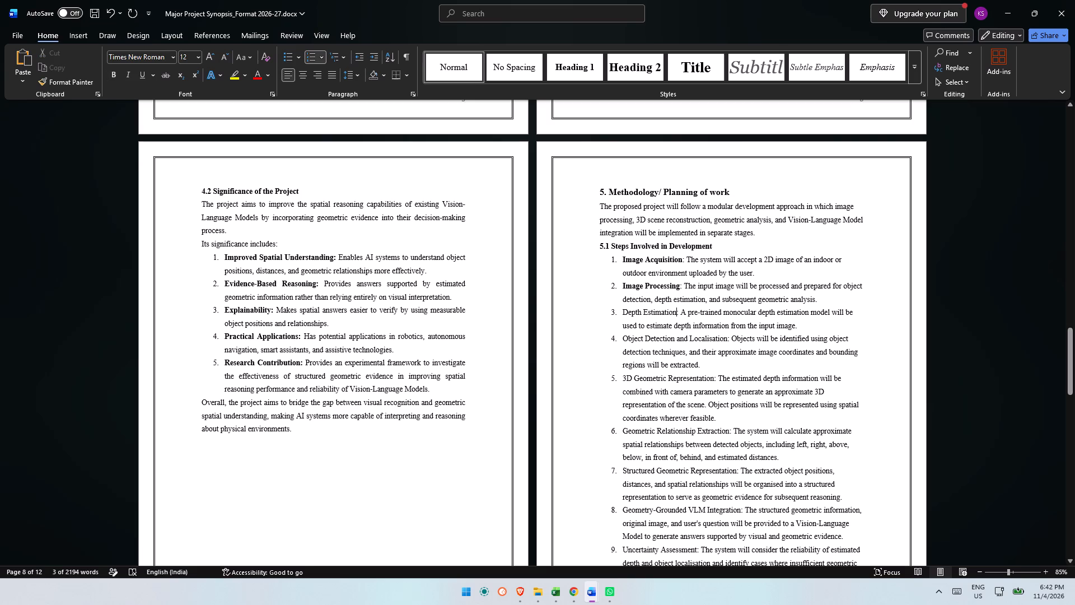
pyautogui.hotkey('shift', 'Left')
pyautogui.hotkey('shift', 'Left')
pyautogui.hotkey('shift', 'Left')
pyautogui.hotkey('shift', 'Left')
pyautogui.hotkey('shift', 'Left')
pyautogui.hotkey('shift', 'Left')
pyautogui.hotkey('shift', 'Left')
pyautogui.hotkey('shift', 'Left')
pyautogui.hotkey('shift', 'Left')
pyautogui.hotkey('shift', 'Left')
pyautogui.hotkey('shift', 'Left')
pyautogui.hotkey('shift', 'Left')
pyautogui.hotkey('shift', 'Left')
pyautogui.hotkey('shift', 'Left')
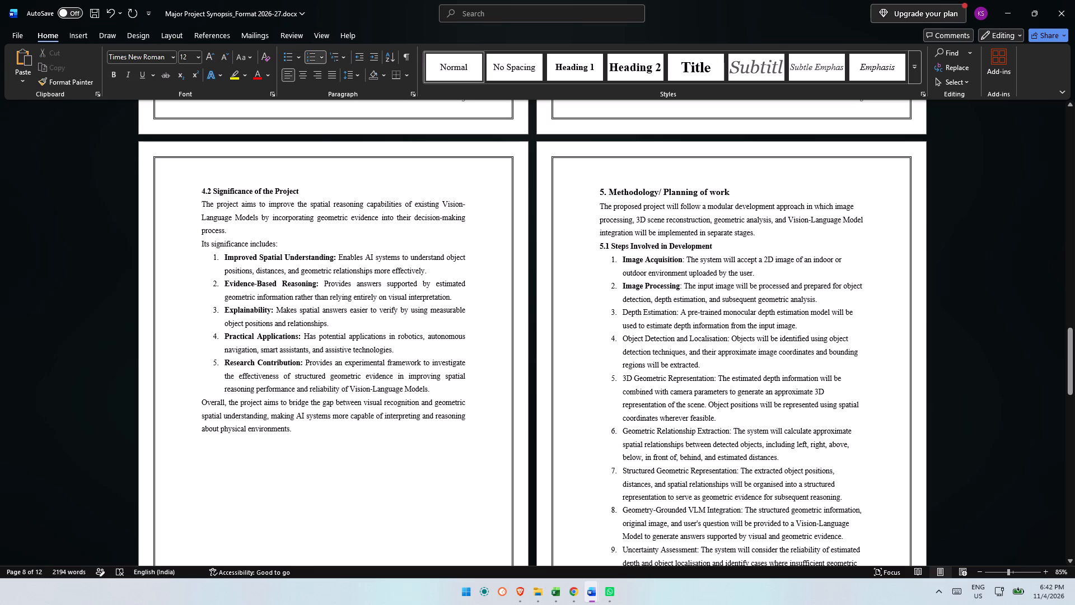
pyautogui.hotkey('shift', 'Left')
pyautogui.hotkey('shift', 'Left')
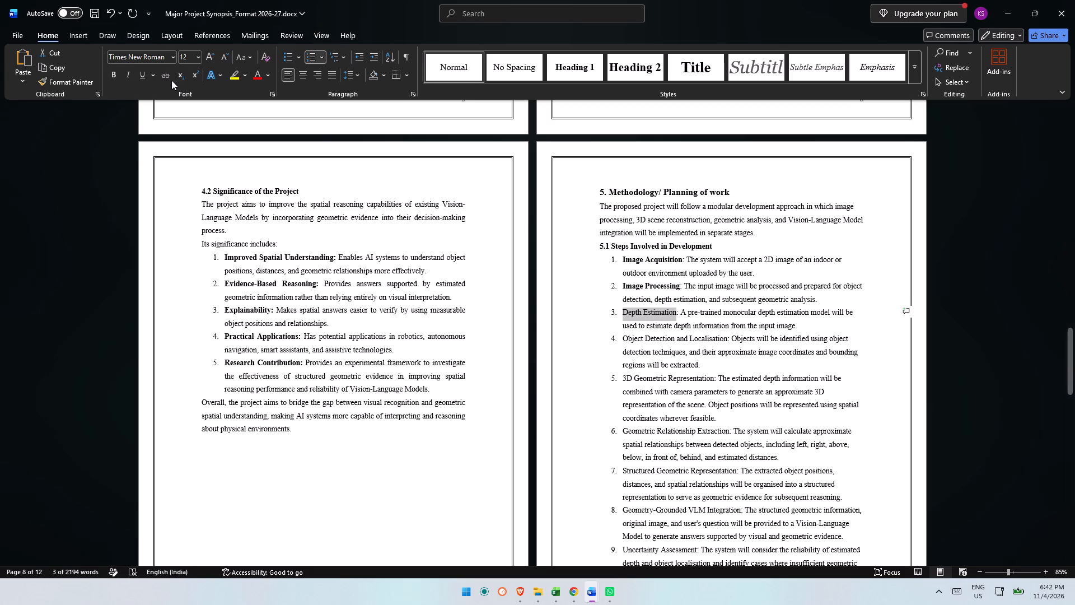
pyautogui.click(109, 69)
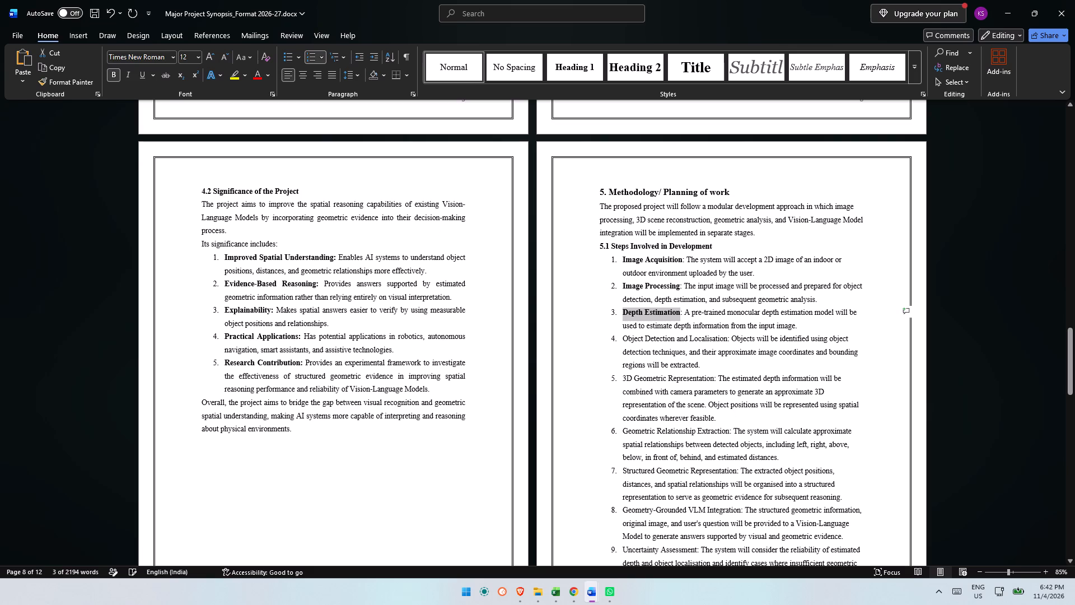
# Bold the title "Object Detection and Localisation" in point 4 of the 5.1 steps, without its colon.
pyautogui.click(669, 328)
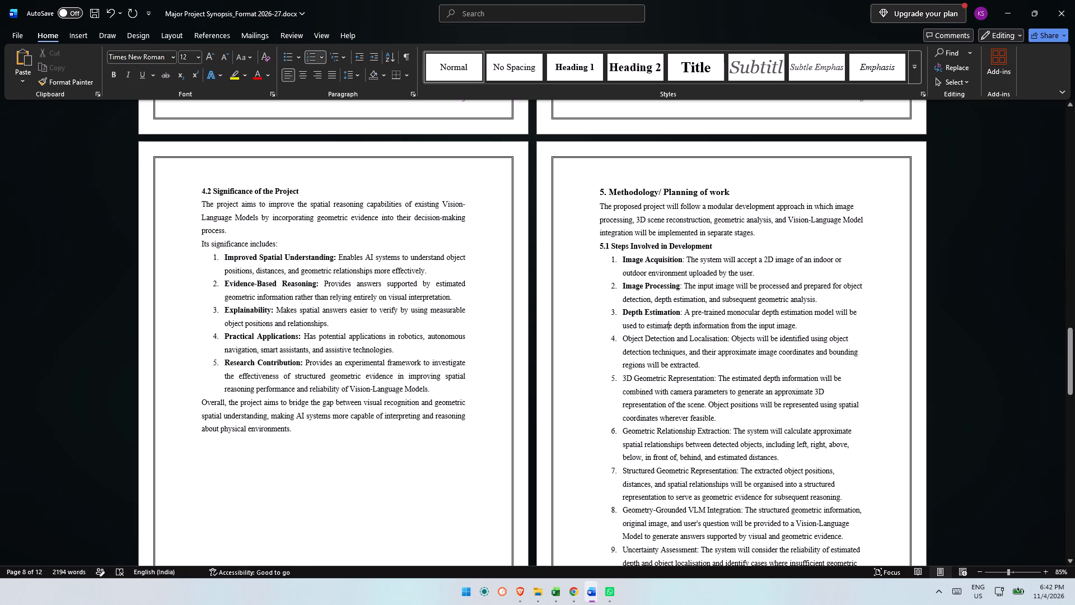
pyautogui.click(726, 341)
pyautogui.moveTo(726, 341); pyautogui.dragTo(648, 341)
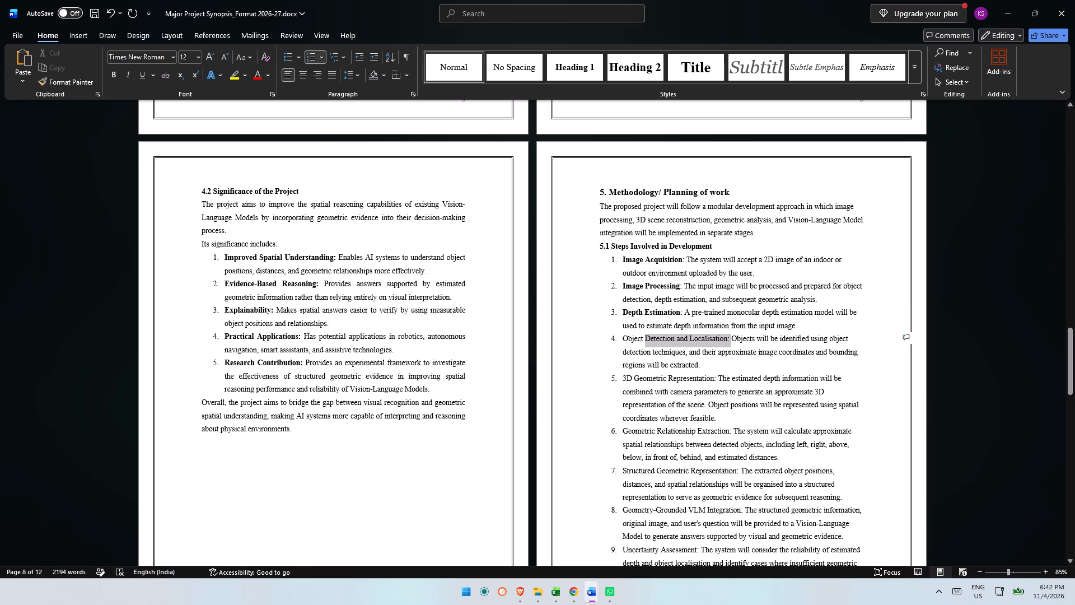
pyautogui.moveTo(648, 341); pyautogui.dragTo(628, 341)
pyautogui.click(628, 341)
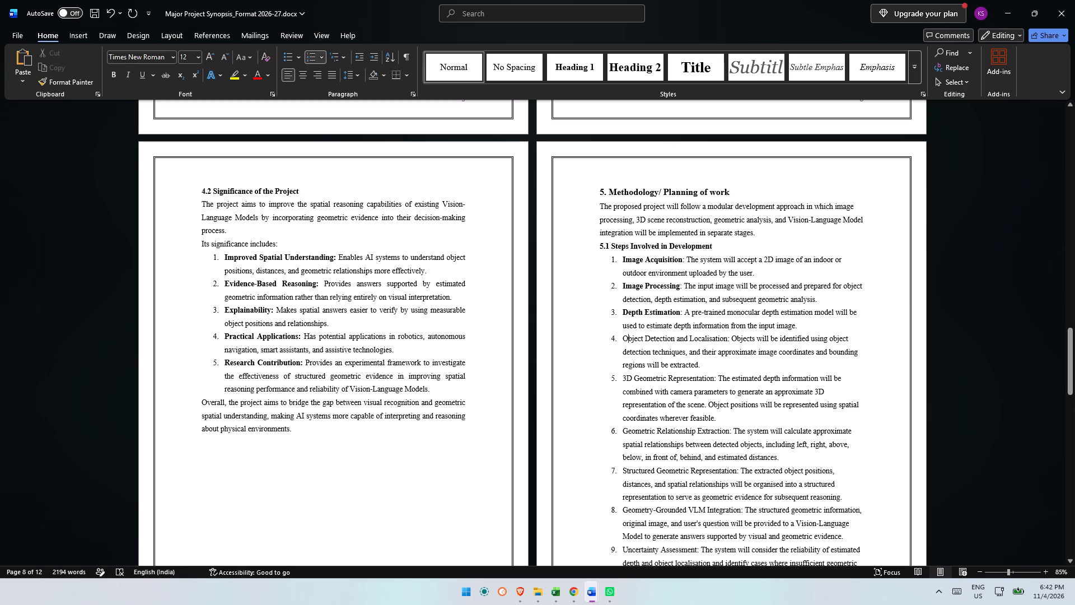
pyautogui.click(726, 339)
pyautogui.hotkey('shift', 'Left')
pyautogui.hotkey('shift', 'Left')
pyautogui.hotkey('shift', 'Left')
pyautogui.hotkey('shift', 'Left')
pyautogui.hotkey('shift', 'Left')
pyautogui.hotkey('shift', 'Left')
pyautogui.hotkey('shift', 'Left')
pyautogui.hotkey('shift', 'Left')
pyautogui.hotkey('shift', 'Left')
pyautogui.hotkey('shift', 'Left')
pyautogui.hotkey('shift', 'Left')
pyautogui.hotkey('shift', 'Left')
pyautogui.hotkey('shift', 'Left')
pyautogui.hotkey('shift', 'Left')
pyautogui.hotkey('shift', 'Left')
pyautogui.hotkey('shift', 'Left')
pyautogui.hotkey('shift', 'Left')
pyautogui.hotkey('shift', 'Left')
pyautogui.hotkey('shift', 'Left')
pyautogui.hotkey('shift', 'Left')
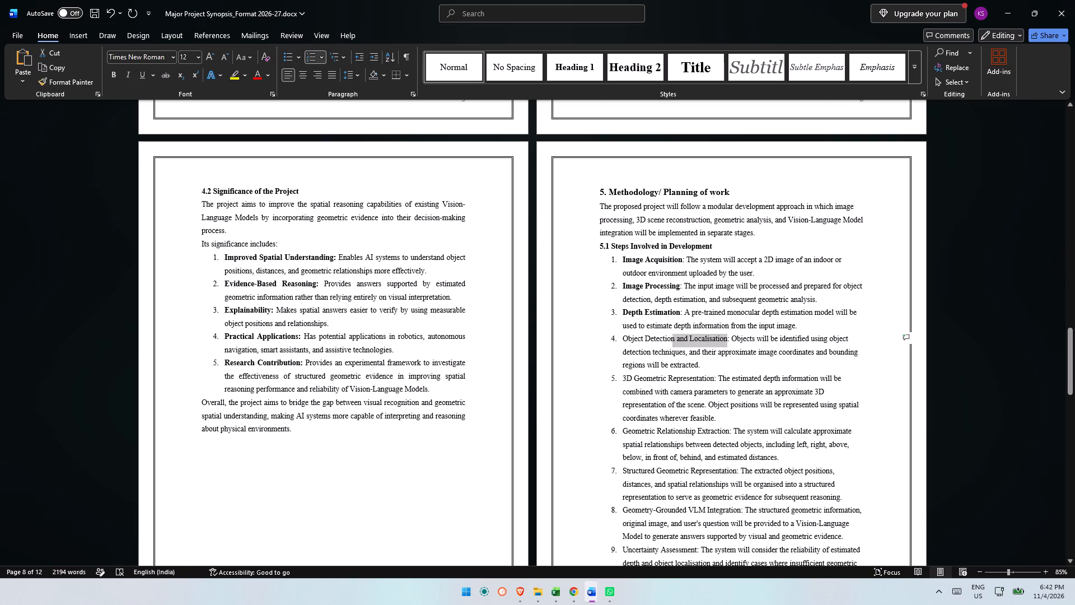
pyautogui.hotkey('shift', 'Left')
pyautogui.hotkey('shift', 'Left')
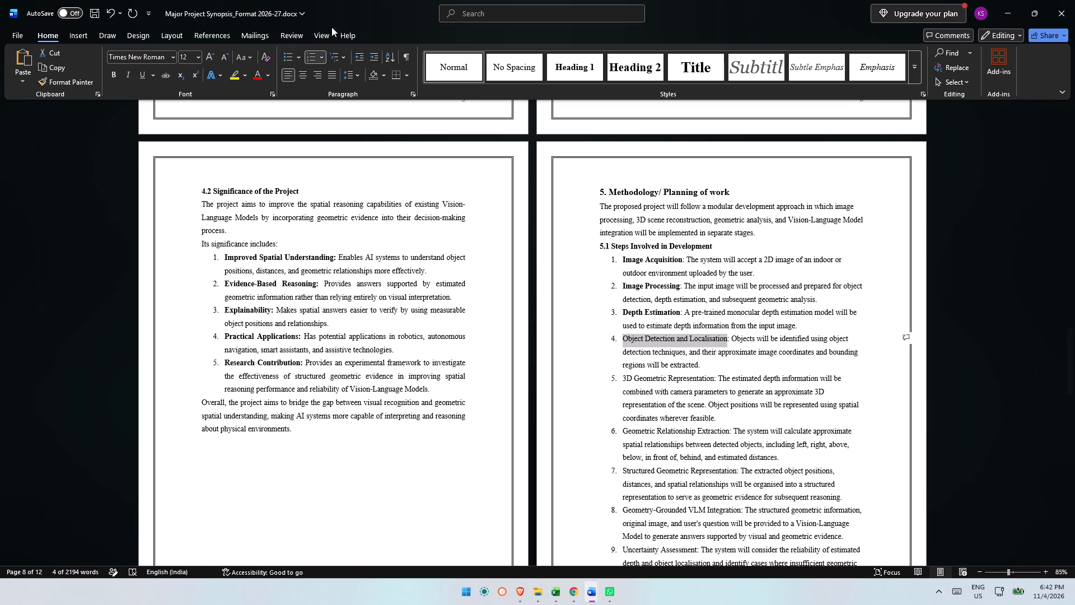
pyautogui.click(114, 72)
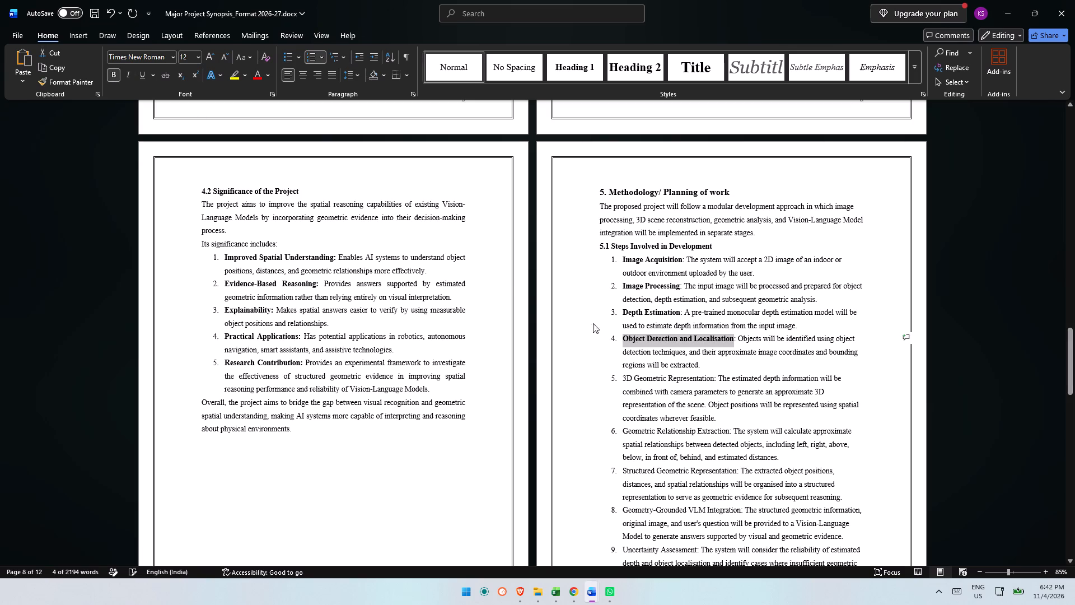
# Bold the title "3D Geometric Representation" in point 5 of the 5.1 steps, without its colon.
pyautogui.click(712, 380)
pyautogui.hotkey('shift', 'Left')
pyautogui.hotkey('shift', 'Left')
pyautogui.hotkey('shift', 'Left')
pyautogui.hotkey('shift', 'Left')
pyautogui.hotkey('shift', 'Left')
pyautogui.hotkey('shift', 'Left')
pyautogui.hotkey('shift', 'Left')
pyautogui.hotkey('shift', 'Left')
pyautogui.hotkey('shift', 'Left')
pyautogui.hotkey('shift', 'Left')
pyautogui.hotkey('shift', 'Left')
pyautogui.hotkey('shift', 'Left')
pyautogui.hotkey('shift', 'Left')
pyautogui.hotkey('shift', 'Left')
pyautogui.hotkey('shift', 'Left')
pyautogui.hotkey('shift', 'Left')
pyautogui.hotkey('shift', 'Left')
pyautogui.hotkey('shift', 'Left')
pyautogui.hotkey('shift', 'Left')
pyautogui.hotkey('shift', 'Left')
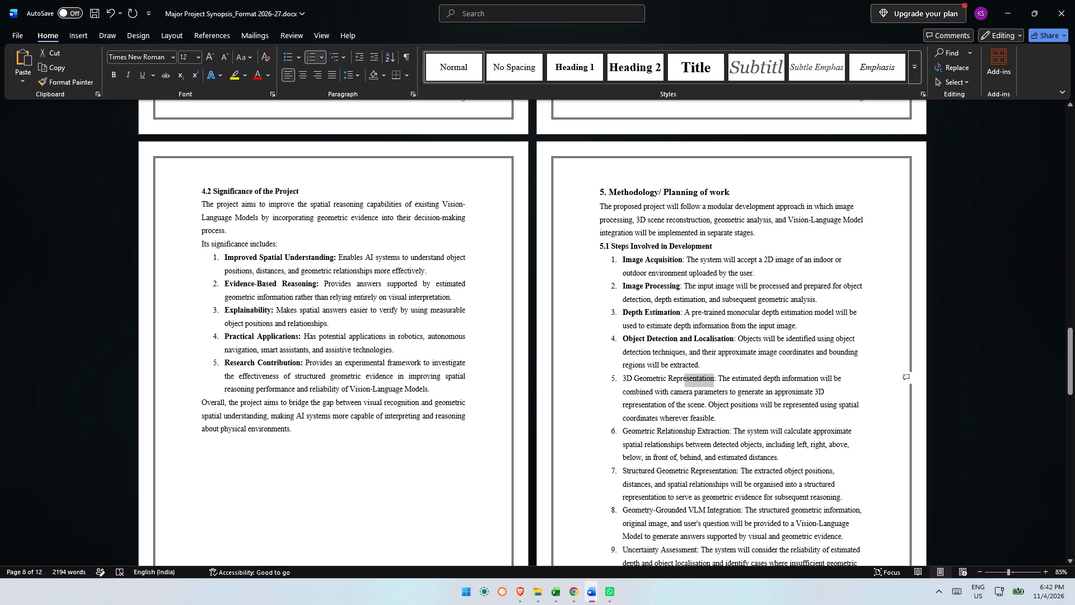
pyautogui.hotkey('shift', 'Left')
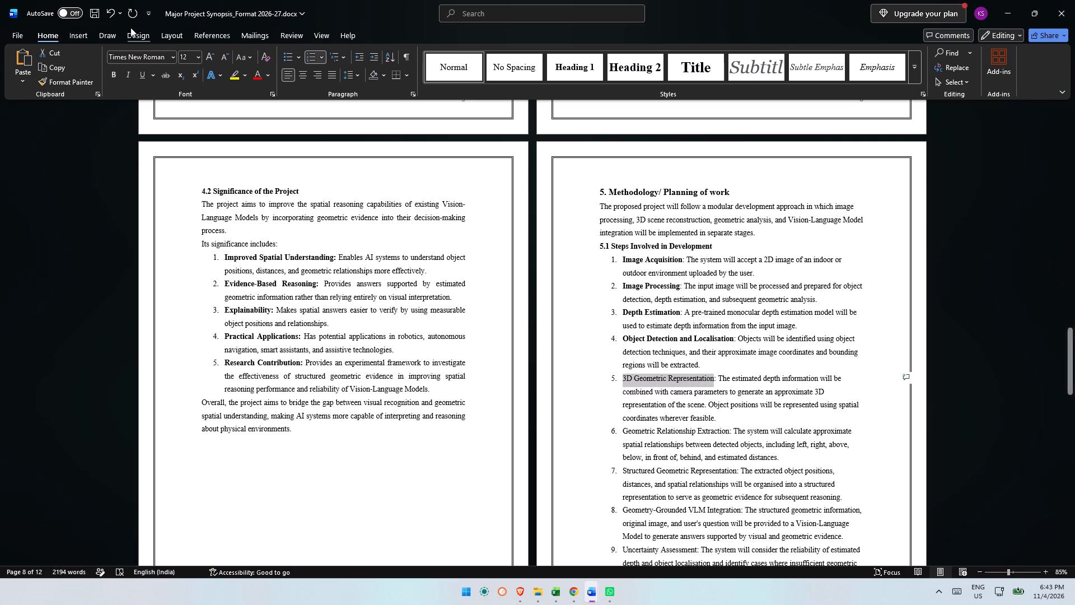
pyautogui.click(116, 68)
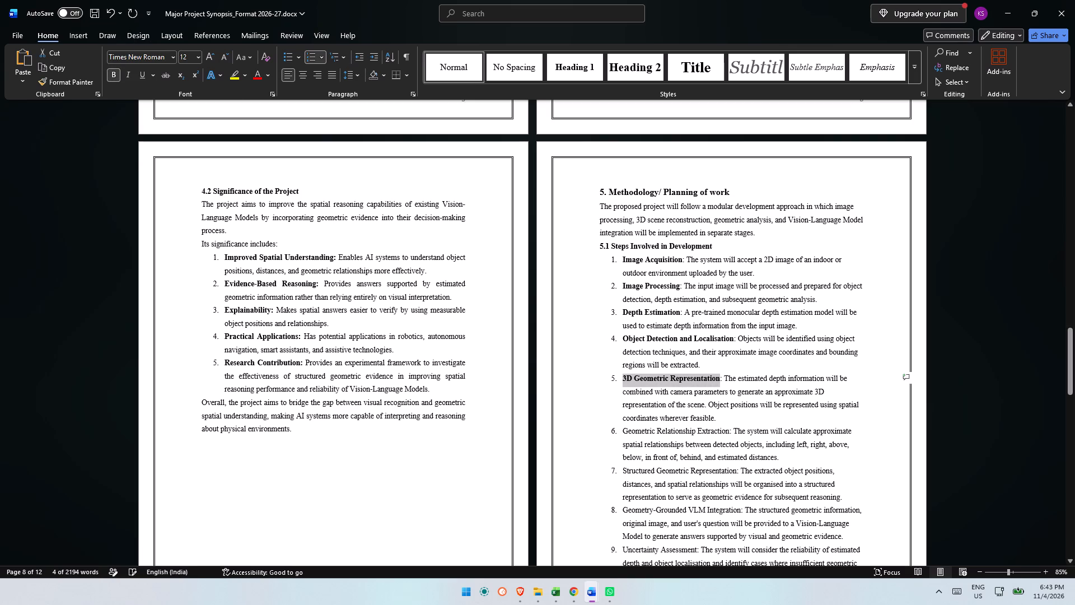
# Bold the title "Geometric Relationship Extraction" in point 6 of the 5.1 steps, without its colon.
pyautogui.click(728, 432)
pyautogui.hotkey('shift', 'Left')
pyautogui.hotkey('shift', 'Left')
pyautogui.hotkey('shift', 'Left')
pyautogui.hotkey('shift', 'Left')
pyautogui.hotkey('shift', 'Left')
pyautogui.hotkey('shift', 'Left')
pyautogui.hotkey('shift', 'Left')
pyautogui.hotkey('shift', 'Left')
pyautogui.hotkey('shift', 'Left')
pyautogui.hotkey('shift', 'Left')
pyautogui.hotkey('shift', 'Left')
pyautogui.hotkey('shift', 'Left')
pyautogui.hotkey('shift', 'Left')
pyautogui.hotkey('shift', 'Left')
pyautogui.hotkey('shift', 'Left')
pyautogui.hotkey('shift', 'Left')
pyautogui.hotkey('shift', 'Left')
pyautogui.hotkey('shift', 'Left')
pyautogui.hotkey('shift', 'Left')
pyautogui.hotkey('shift', 'Left')
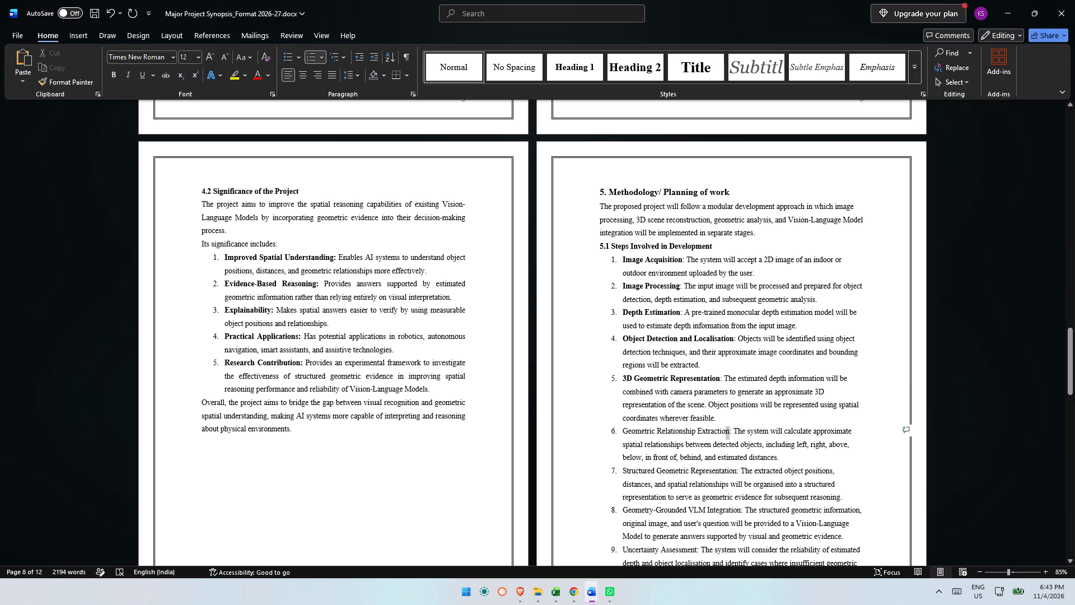
pyautogui.hotkey('shift', 'Left')
pyautogui.hotkey('shift', 'Left')
pyautogui.hotkey('shift', 'Left')
pyautogui.hotkey('shift', 'Left')
pyautogui.hotkey('shift', 'Left')
pyautogui.hotkey('shift', 'Left')
pyautogui.hotkey('shift', 'Left')
pyautogui.hotkey('shift', 'Left')
pyautogui.hotkey('shift', 'Left')
pyautogui.hotkey('shift', 'Left')
pyautogui.hotkey('shift', 'Left')
pyautogui.hotkey('shift', 'Left')
pyautogui.hotkey('shift', 'Left')
pyautogui.hotkey('shift', 'Left')
pyautogui.hotkey('shift', 'Left')
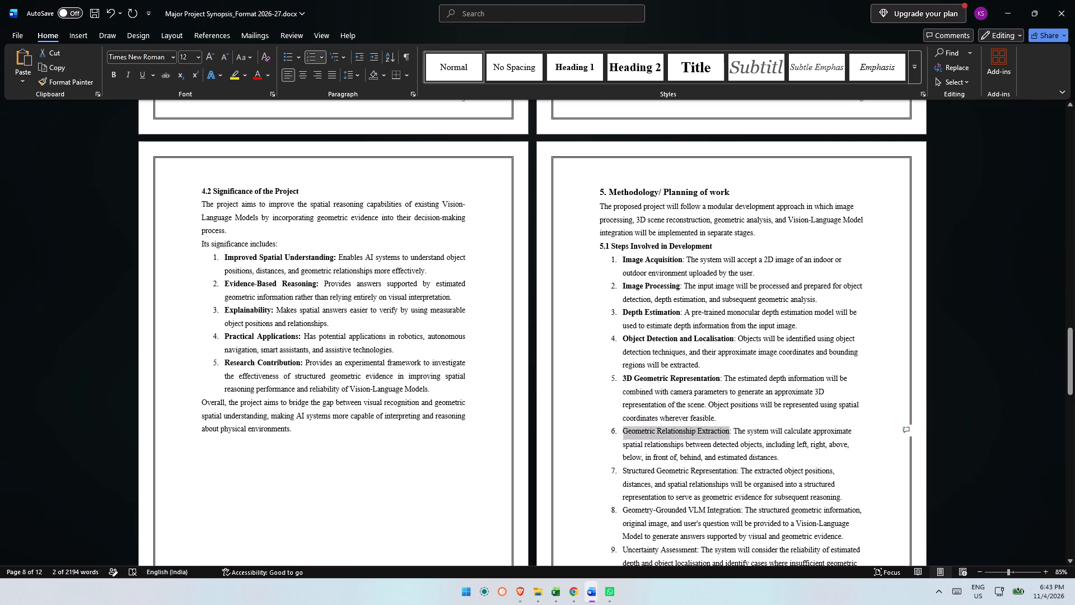
pyautogui.hotkey('shift', 'Right')
pyautogui.hotkey('shift', 'Right')
pyautogui.click(111, 74)
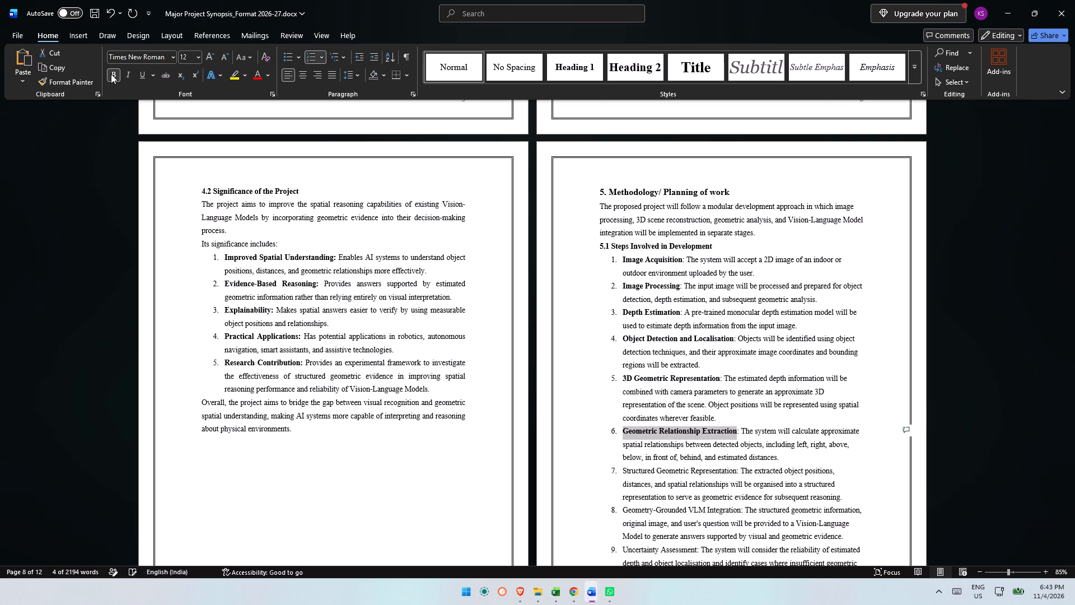
# Bold the title "Structured Geometric Representation" in point 7 of the 5.1 steps, without its colon.
pyautogui.scroll(-2, 632, 438)
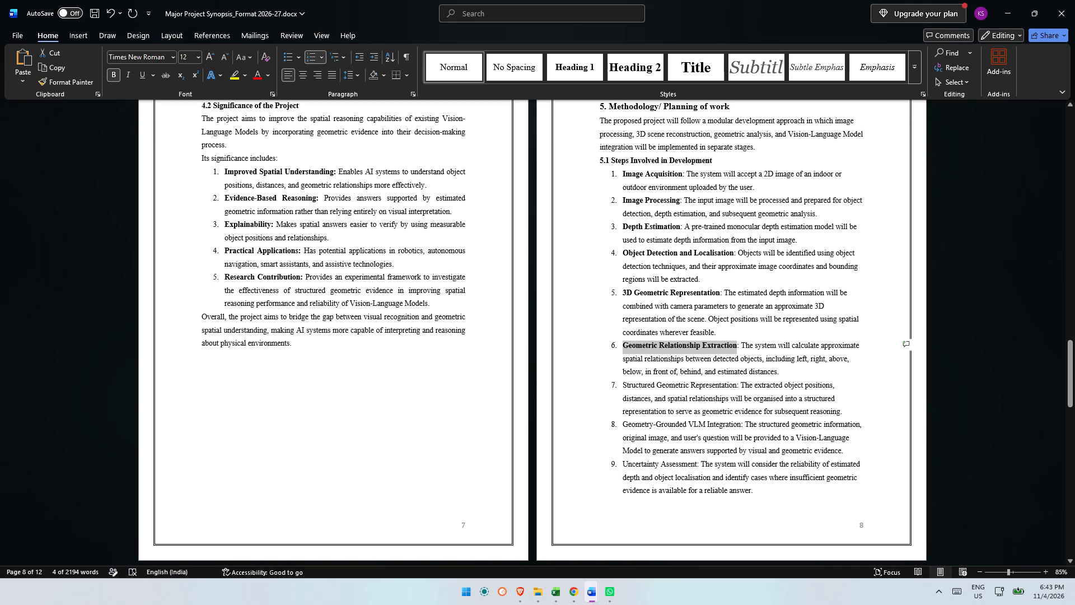
pyautogui.click(734, 385)
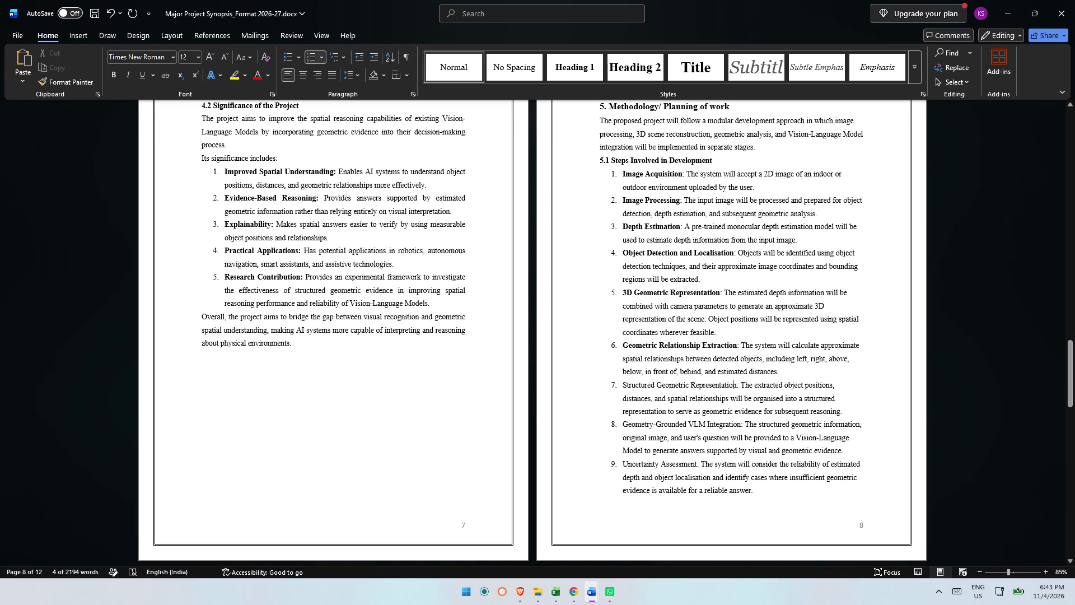
pyautogui.press('Right')
pyautogui.hotkey('shift', 'Left')
pyautogui.hotkey('shift', 'Left')
pyautogui.hotkey('shift', 'Left')
pyautogui.hotkey('shift', 'Left')
pyautogui.hotkey('shift', 'Left')
pyautogui.hotkey('shift', 'Left')
pyautogui.hotkey('shift', 'Left')
pyautogui.hotkey('shift', 'Left')
pyautogui.hotkey('shift', 'Left')
pyautogui.hotkey('shift', 'Left')
pyautogui.hotkey('shift', 'Left')
pyautogui.hotkey('shift', 'Left')
pyautogui.hotkey('shift', 'Left')
pyautogui.hotkey('shift', 'Left')
pyautogui.hotkey('shift', 'Left')
pyautogui.hotkey('shift', 'Left')
pyautogui.hotkey('shift', 'Left')
pyautogui.hotkey('shift', 'Left')
pyautogui.hotkey('shift', 'Left')
pyautogui.hotkey('shift', 'Left')
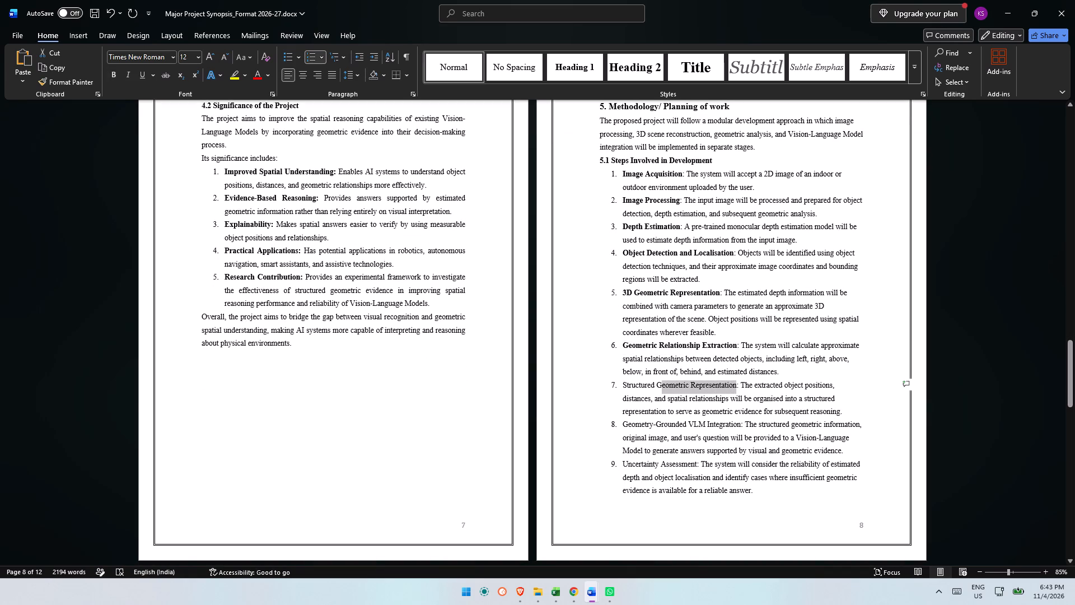
pyautogui.hotkey('shift', 'Left')
pyautogui.hotkey('ctrl', 'c')
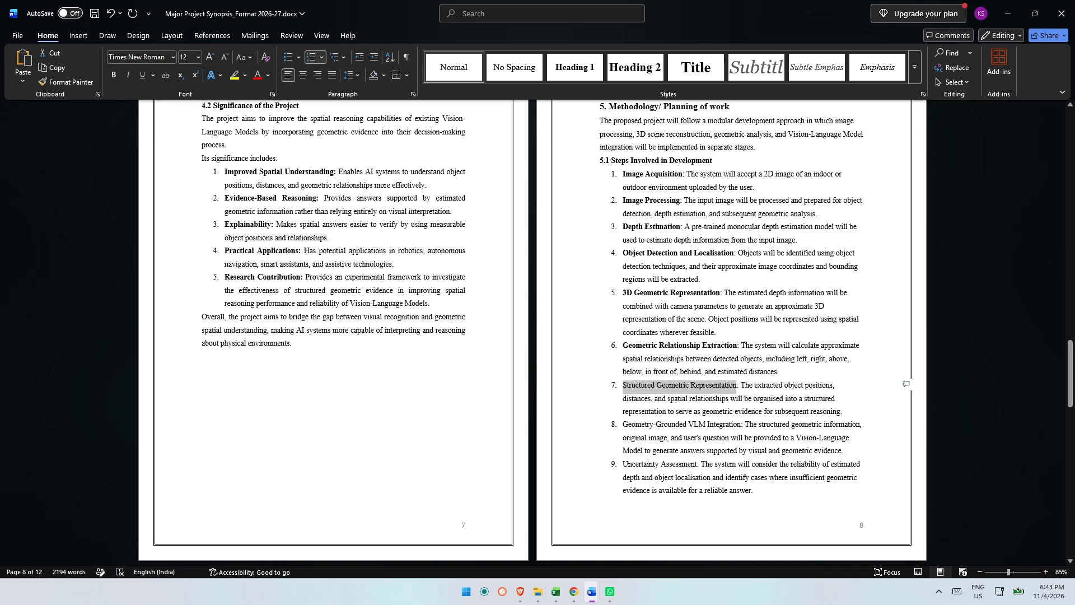
pyautogui.hotkey('ctrl', 'b')
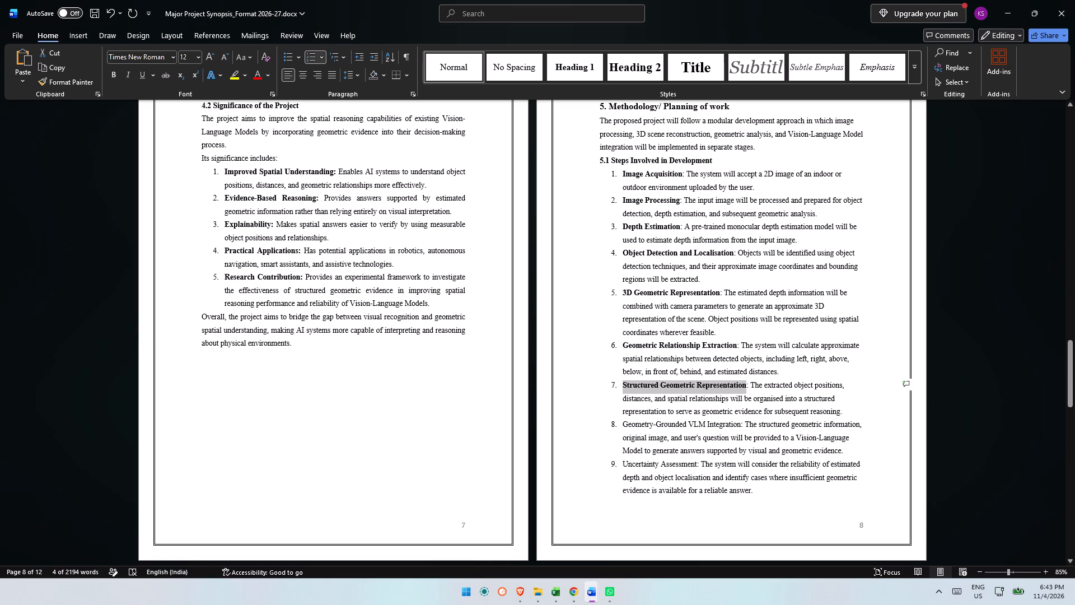
# Bold the title "Geometry-Grounded VLM Integration" in point 8 of the 5.1 steps, without its colon.
pyautogui.click(739, 425)
pyautogui.press('Right')
pyautogui.hotkey('shift', 'Left')
pyautogui.hotkey('shift', 'Left')
pyautogui.hotkey('shift', 'Left')
pyautogui.hotkey('shift', 'Left')
pyautogui.hotkey('shift', 'Left')
pyautogui.hotkey('shift', 'Left')
pyautogui.hotkey('shift', 'Left')
pyautogui.hotkey('shift', 'Left')
pyautogui.hotkey('shift', 'Left')
pyautogui.hotkey('shift', 'Left')
pyautogui.hotkey('shift', 'Left')
pyautogui.hotkey('shift', 'Left')
pyautogui.hotkey('shift', 'Left')
pyautogui.hotkey('shift', 'Left')
pyautogui.hotkey('shift', 'Left')
pyautogui.hotkey('shift', 'Left')
pyautogui.hotkey('shift', 'Left')
pyautogui.hotkey('shift', 'Left')
pyautogui.hotkey('shift', 'Left')
pyautogui.hotkey('shift', 'Left')
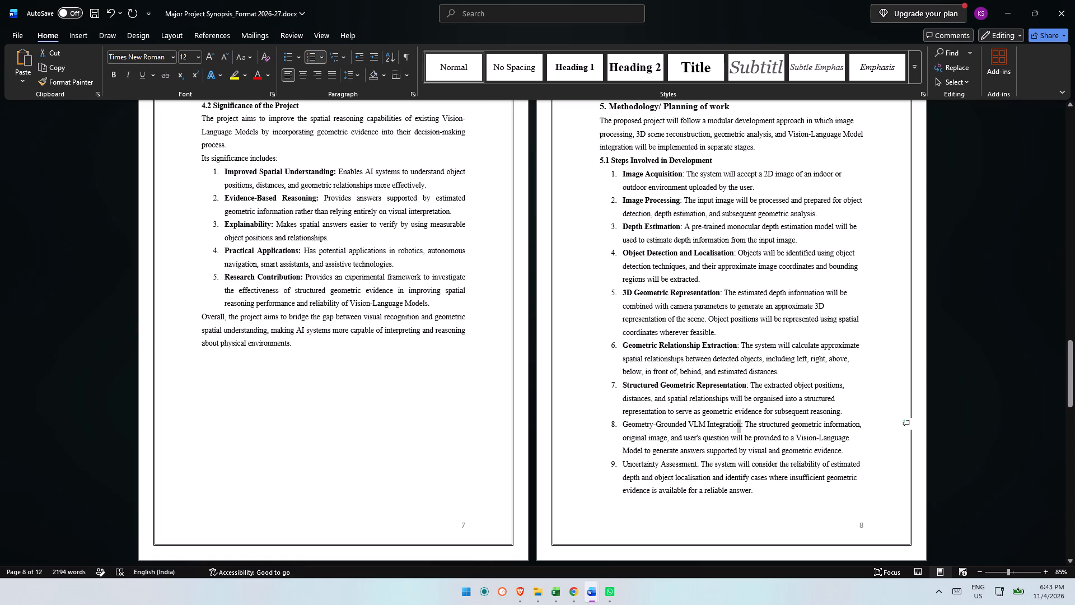
pyautogui.hotkey('shift', 'Left')
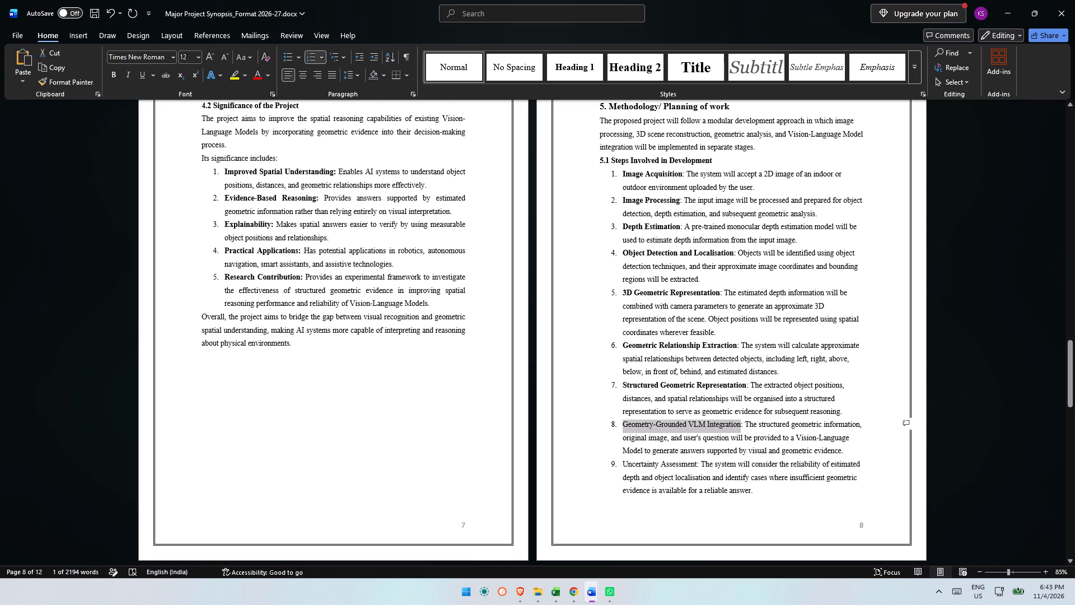
pyautogui.hotkey('ctrl', 'b')
# Bold the title "Uncertainty Assessment" in point 9 of the 5.1 steps, without its colon.
pyautogui.press('Down')
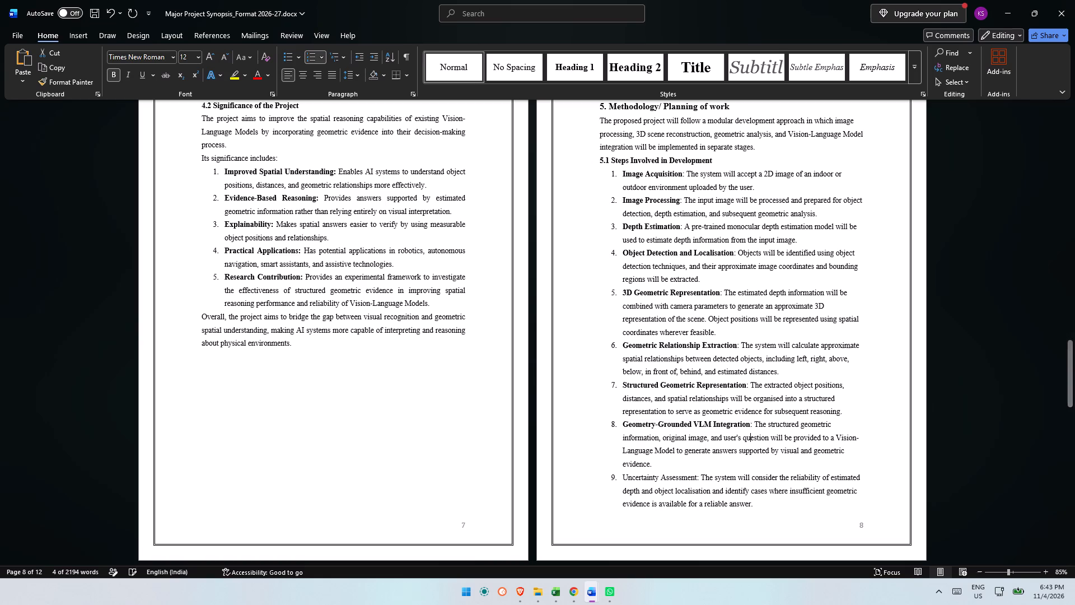
pyautogui.press('Down')
pyautogui.press('Down')
pyautogui.press('Down')
pyautogui.press('Left')
pyautogui.press('Left')
pyautogui.press('Left')
pyautogui.press('Left')
pyautogui.press('Left')
pyautogui.press('Left')
pyautogui.press('Left')
pyautogui.press('Left')
pyautogui.press('Left')
pyautogui.press('Left')
pyautogui.press('Left')
pyautogui.press('Left')
pyautogui.press('Left')
pyautogui.press('Left')
pyautogui.press('Left')
pyautogui.press('Left')
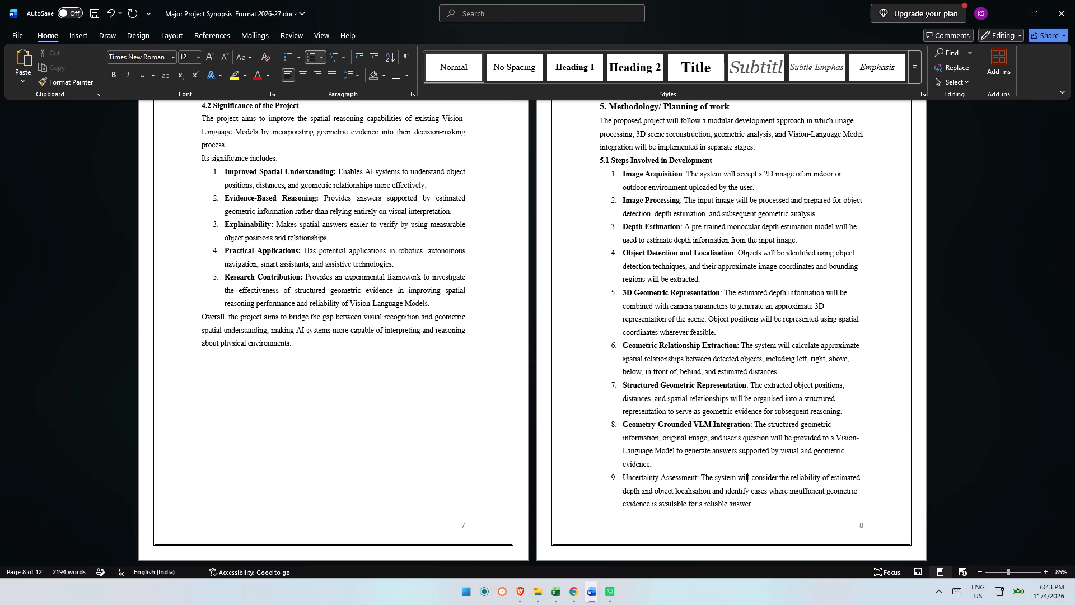
pyautogui.press('Left')
pyautogui.hotkey('shift', 'Left')
pyautogui.hotkey('shift', 'Left')
pyautogui.hotkey('shift', 'Left')
pyautogui.hotkey('shift', 'Left')
pyautogui.hotkey('shift', 'Left')
pyautogui.hotkey('shift', 'Left')
pyautogui.hotkey('shift', 'Left')
pyautogui.hotkey('shift', 'Left')
pyautogui.hotkey('shift', 'Left')
pyautogui.hotkey('shift', 'Left')
pyautogui.hotkey('shift', 'Left')
pyautogui.hotkey('shift', 'Left')
pyautogui.hotkey('shift', 'Left')
pyautogui.hotkey('shift', 'Left')
pyautogui.hotkey('shift', 'Left')
pyautogui.hotkey('shift', 'Left')
pyautogui.hotkey('shift', 'Left')
pyautogui.hotkey('shift', 'Left')
pyautogui.hotkey('shift', 'Left')
pyautogui.hotkey('shift', 'Left')
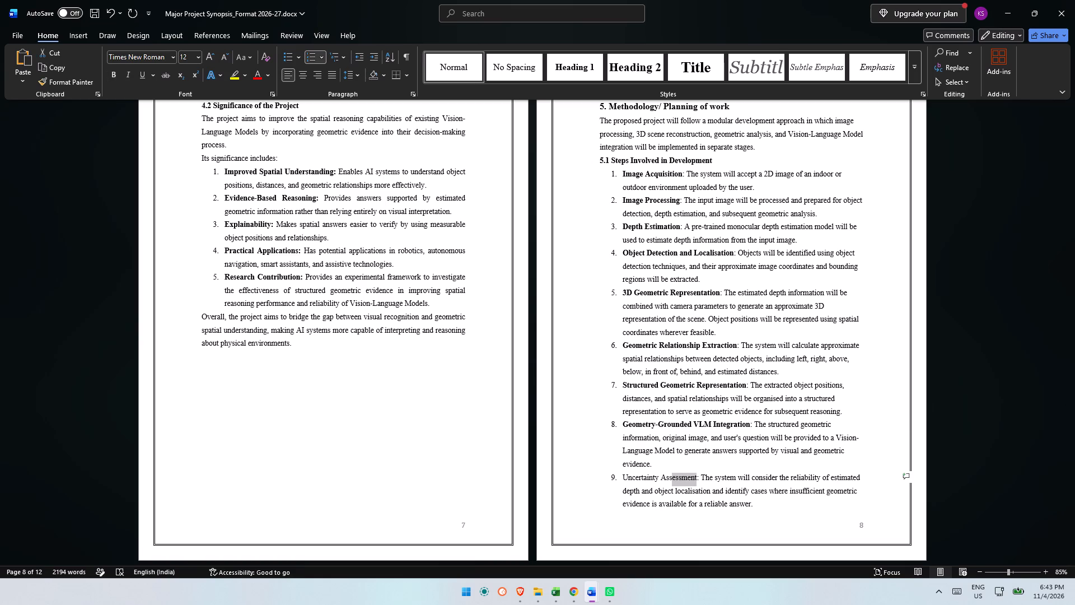
pyautogui.hotkey('shift', 'Left')
pyautogui.hotkey('shift', 'Left')
pyautogui.hotkey('ctrl', 'b')
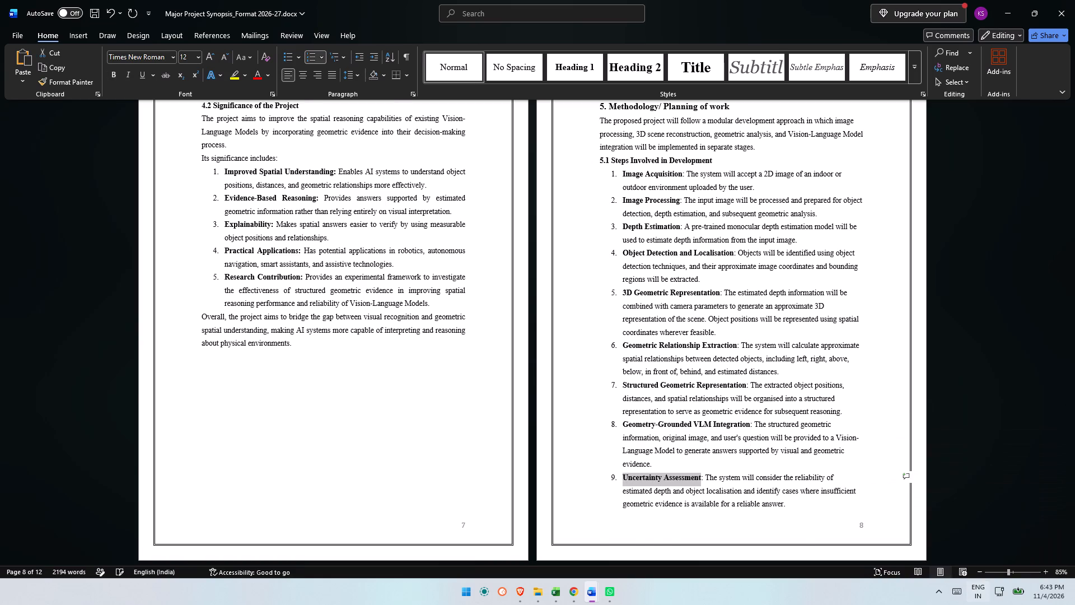
# Bold the title "Spatial Question Answering and Evaluation" in point 10 of the 5.1 steps, without its colon.
pyautogui.scroll(-4, 876, 414)
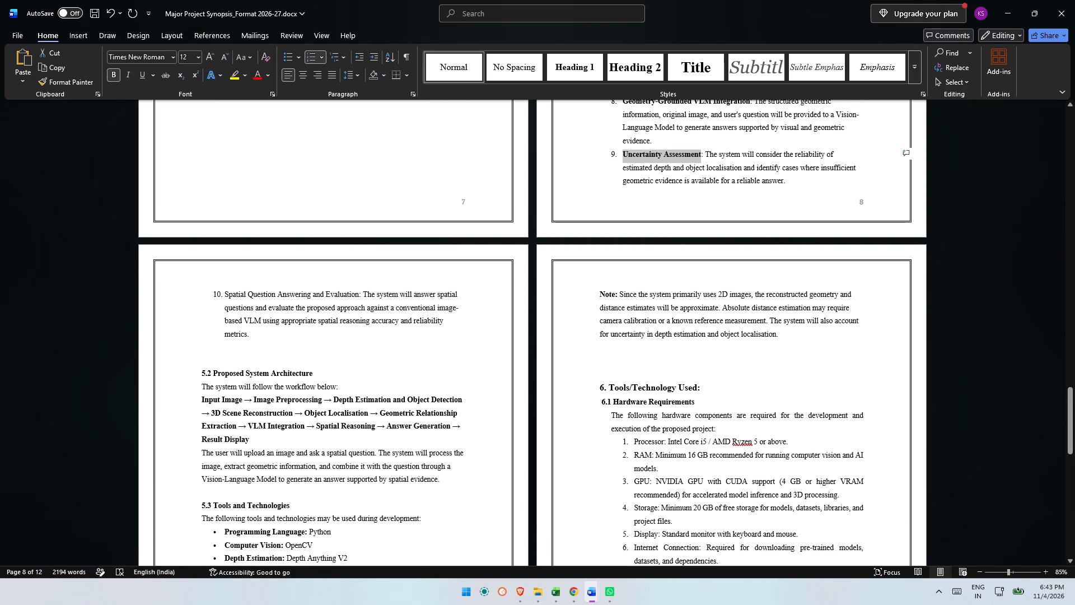
pyautogui.click(358, 291)
pyautogui.hotkey('shift', 'Left')
pyautogui.hotkey('shift', 'Left')
pyautogui.hotkey('shift', 'Left')
pyautogui.hotkey('shift', 'Left')
pyautogui.hotkey('shift', 'Left')
pyautogui.hotkey('shift', 'Left')
pyautogui.hotkey('shift', 'Left')
pyautogui.hotkey('shift', 'Left')
pyautogui.hotkey('shift', 'Left')
pyautogui.hotkey('shift', 'Left')
pyautogui.hotkey('shift', 'Left')
pyautogui.hotkey('shift', 'Left')
pyautogui.hotkey('shift', 'Left')
pyautogui.hotkey('shift', 'Left')
pyautogui.hotkey('shift', 'Left')
pyautogui.hotkey('shift', 'Left')
pyautogui.hotkey('shift', 'Left')
pyautogui.hotkey('shift', 'Left')
pyautogui.hotkey('shift', 'Left')
pyautogui.hotkey('shift', 'Left')
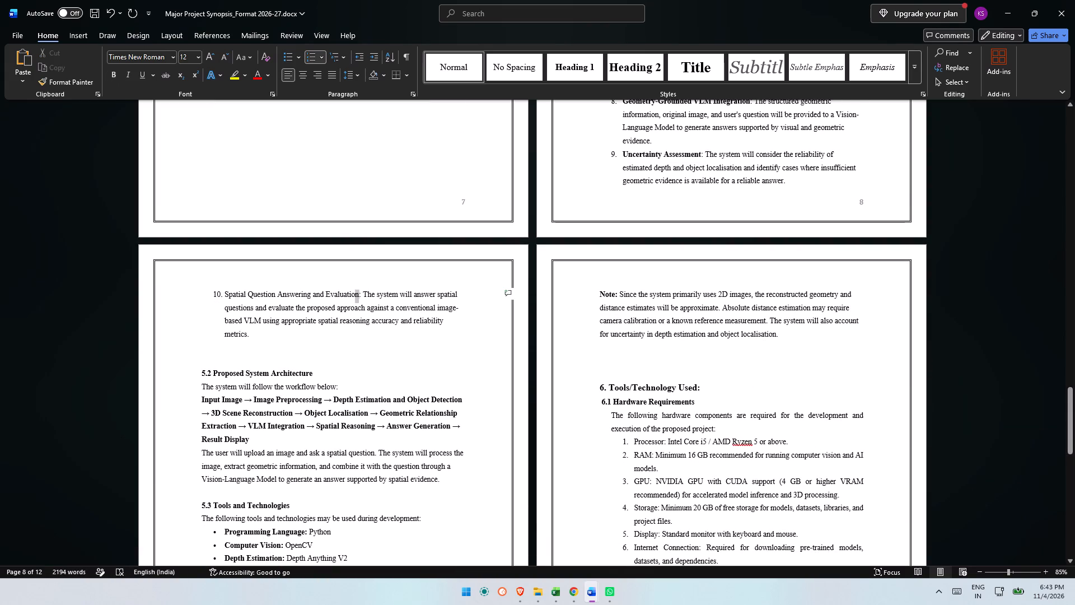
pyautogui.hotkey('shift', 'Left')
pyautogui.hotkey('shift', 'Left')
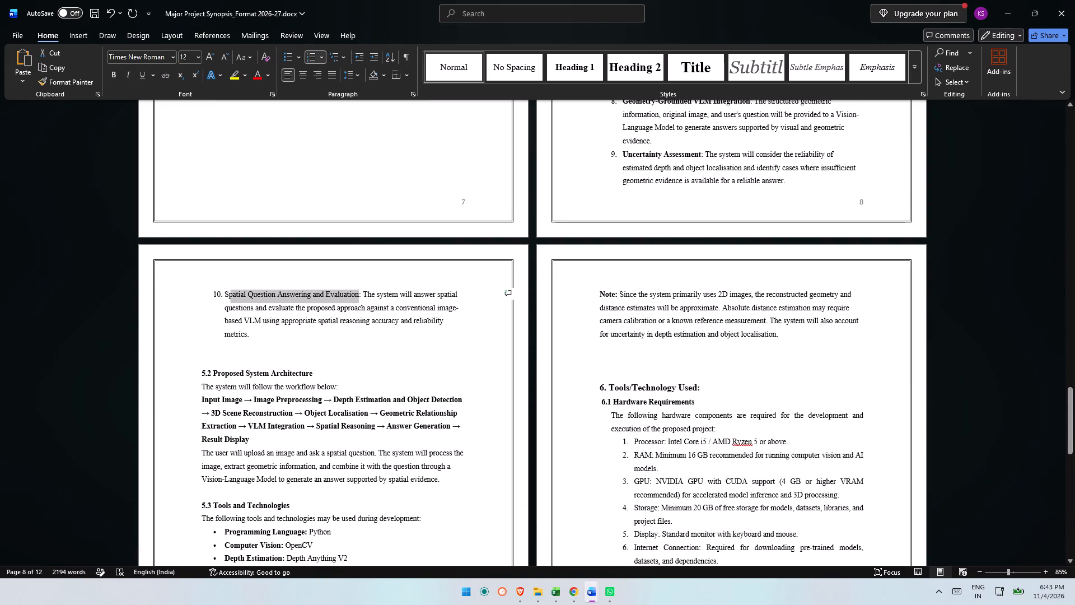
pyautogui.hotkey('shift', 'Left')
pyautogui.hotkey('ctrl', 'b')
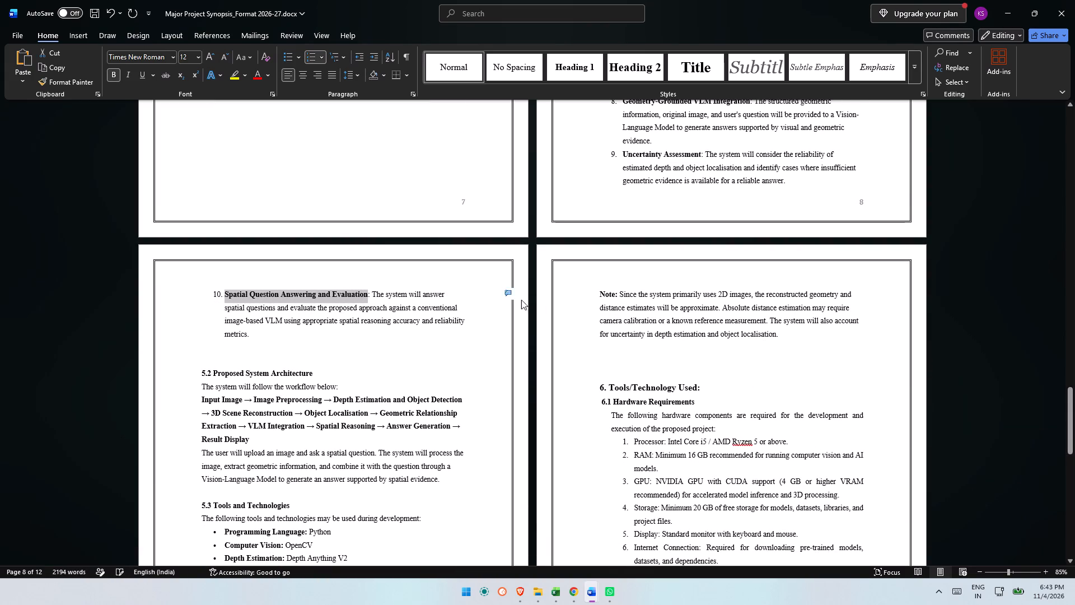
# Delete one of the empty lines between point 10 and the 5.2 Proposed System Architecture heading.
pyautogui.scroll(-2, 571, 326)
pyautogui.click(436, 232)
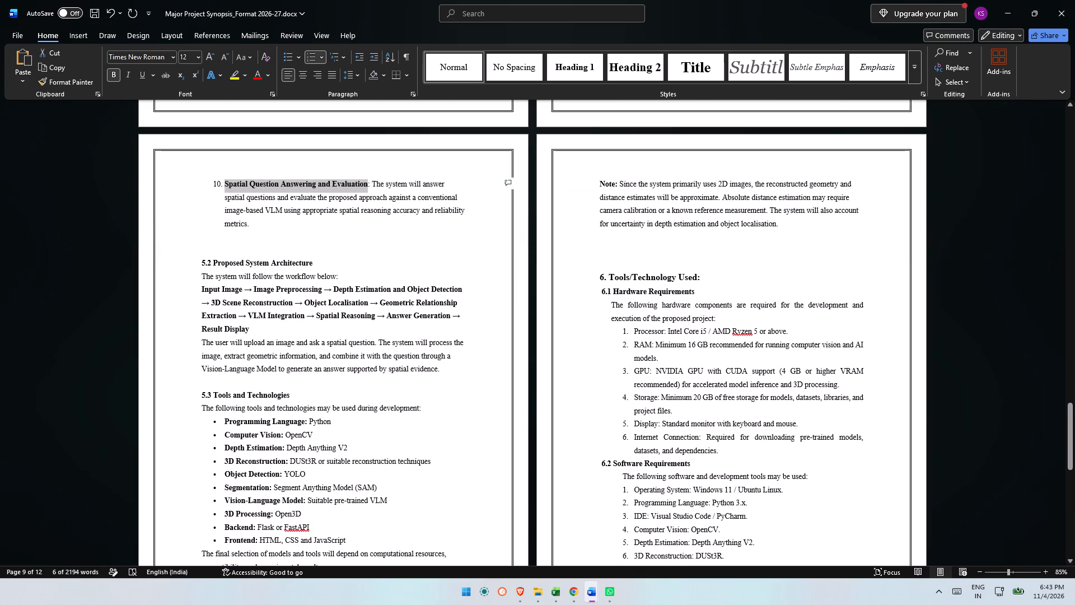
pyautogui.scroll(2, 436, 232)
pyautogui.press('BackSpace')
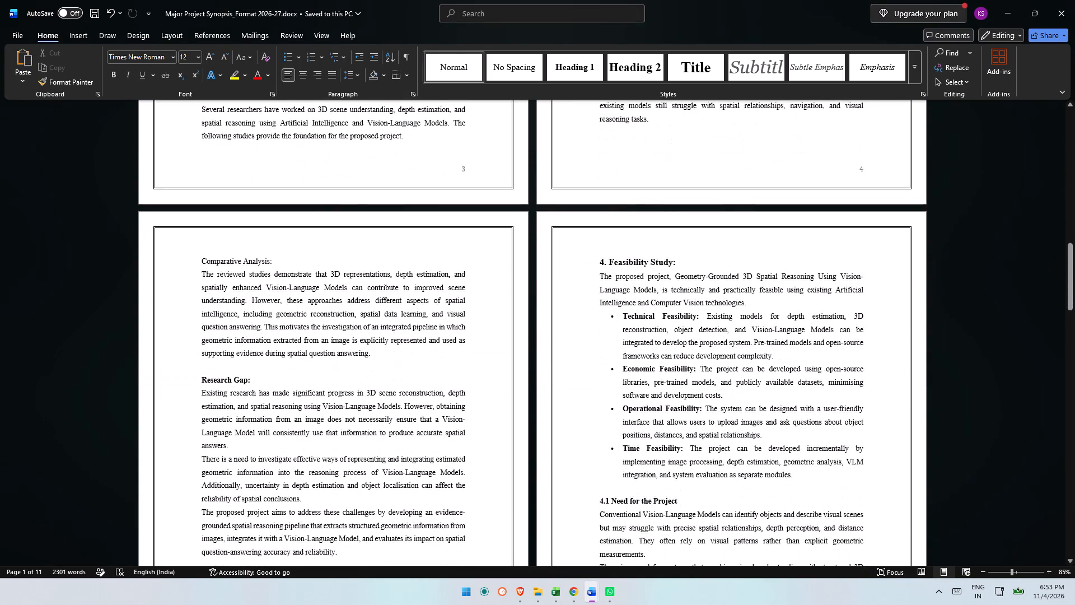
pyautogui.scroll(-5, 564, 434)
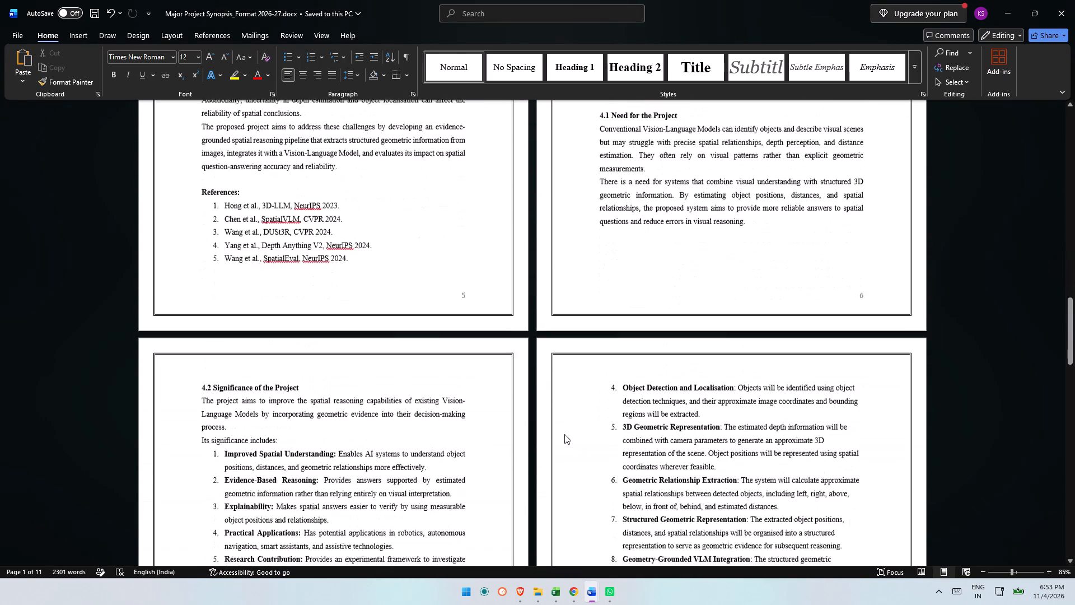
pyautogui.scroll(-6, 564, 434)
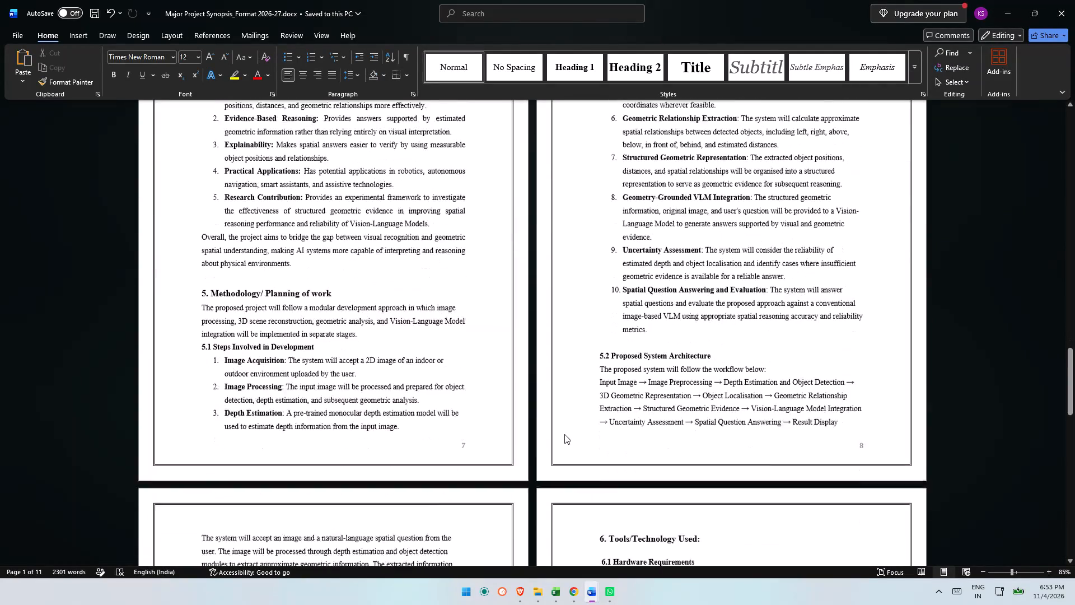
pyautogui.scroll(-5, 564, 434)
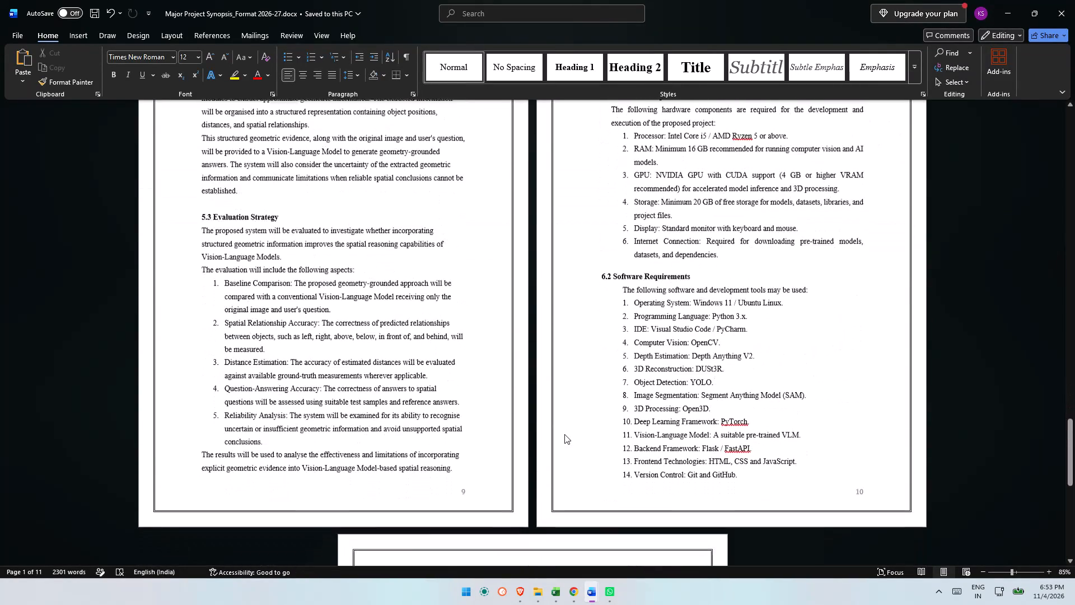
pyautogui.scroll(-5, 564, 434)
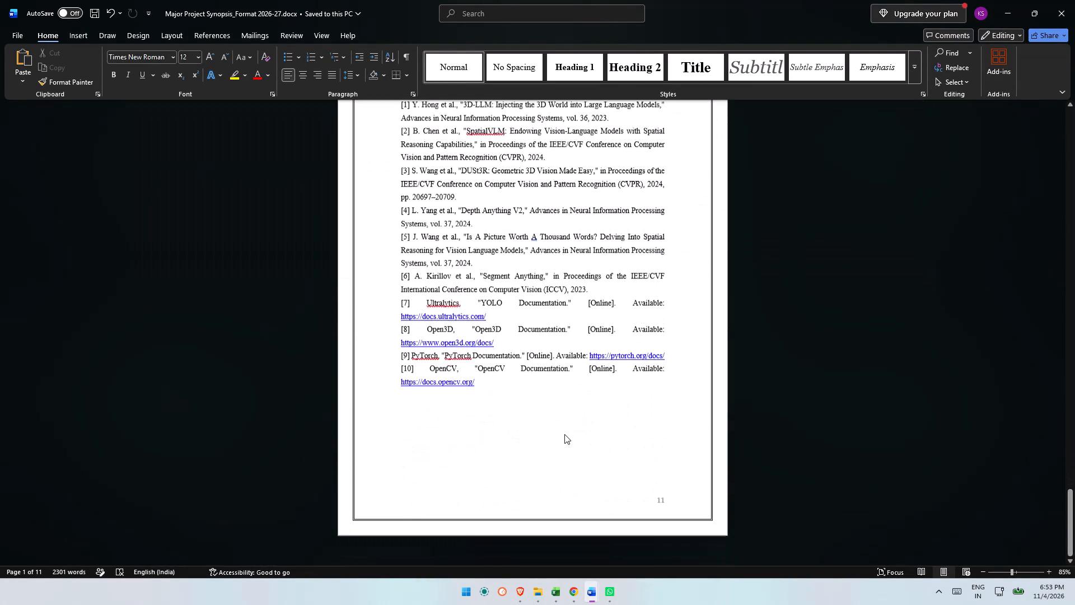
pyautogui.scroll(-1, 564, 434)
# Re-examine the synopsis's Methodology, Proposed System Architecture, Evaluation Strategy and Tools/Technology sections, ending back at the title page.
pyautogui.scroll(5, 564, 434)
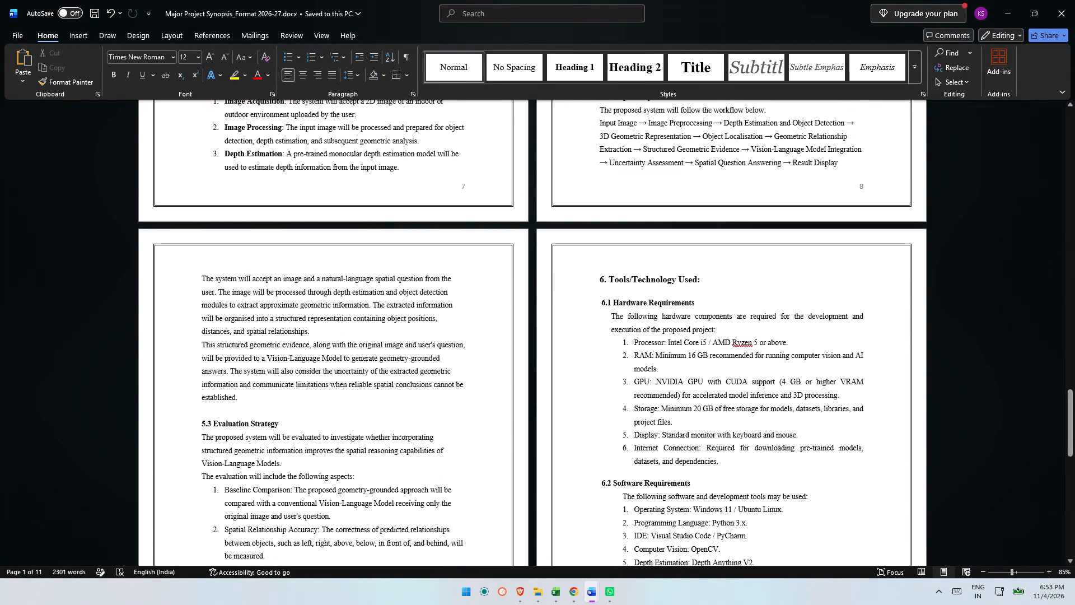
pyautogui.scroll(2, 564, 434)
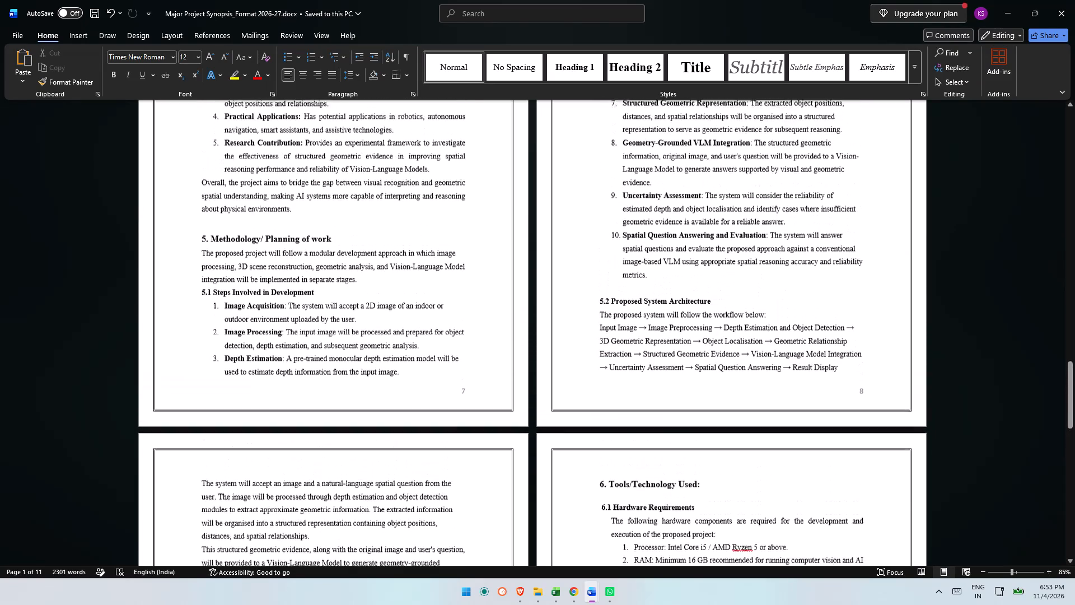
pyautogui.scroll(-4, 564, 434)
pyautogui.scroll(1, 564, 434)
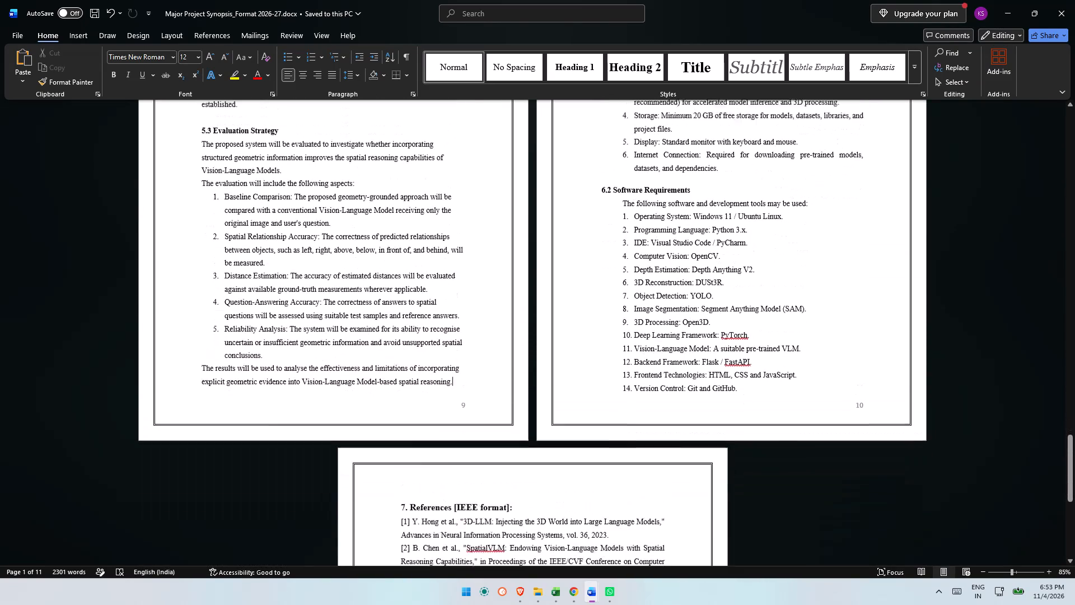
pyautogui.scroll(8, 564, 434)
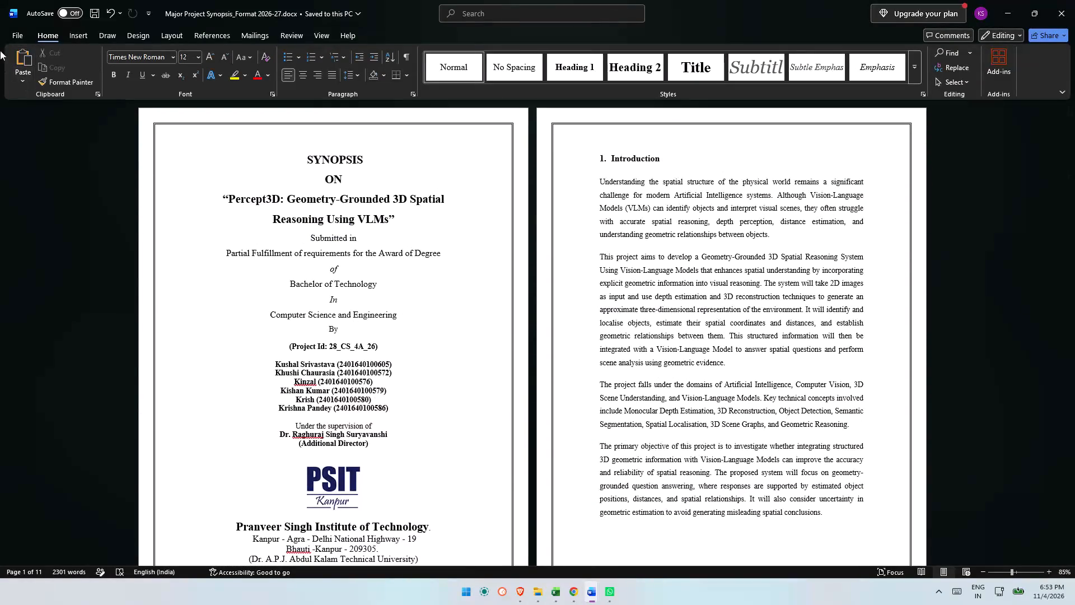
# Save the Major Project Synopsis document under its existing name and clear the text selection on the title page.
pyautogui.click(21, 26)
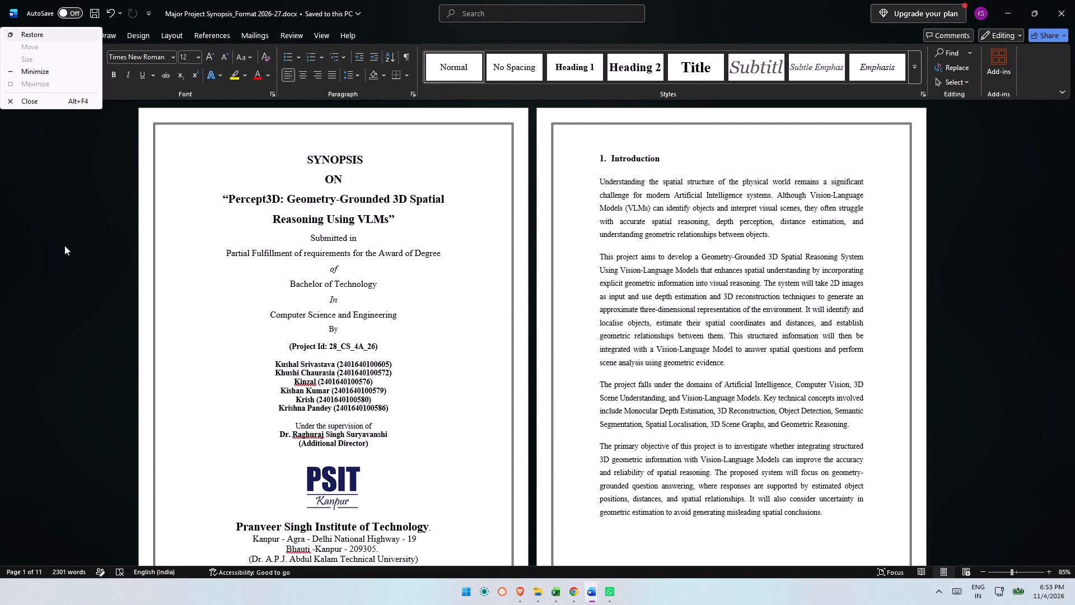
pyautogui.click(44, 241)
pyautogui.click(15, 30)
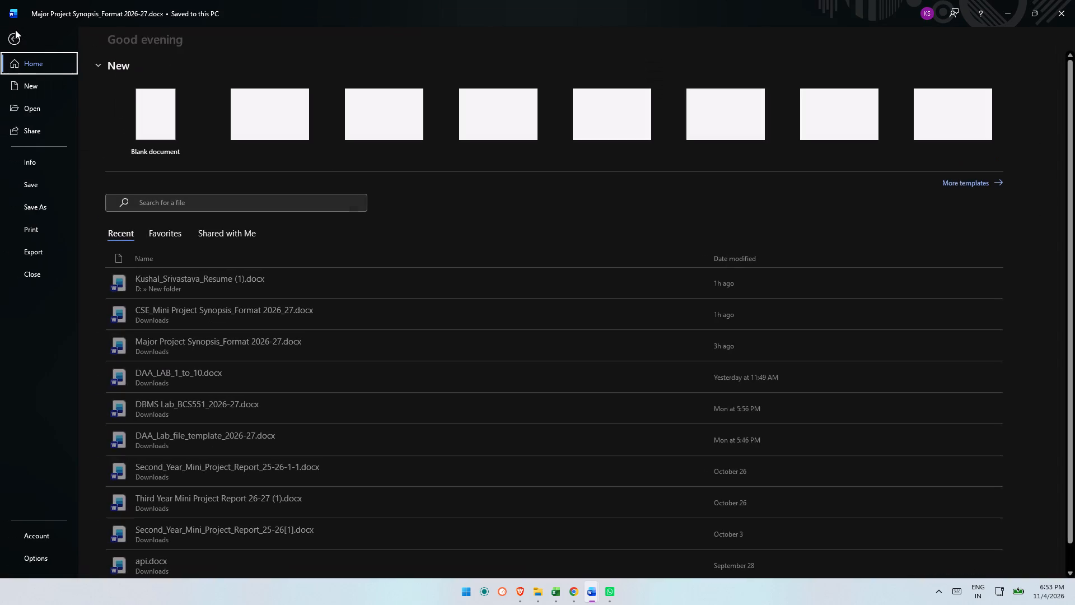
pyautogui.click(45, 185)
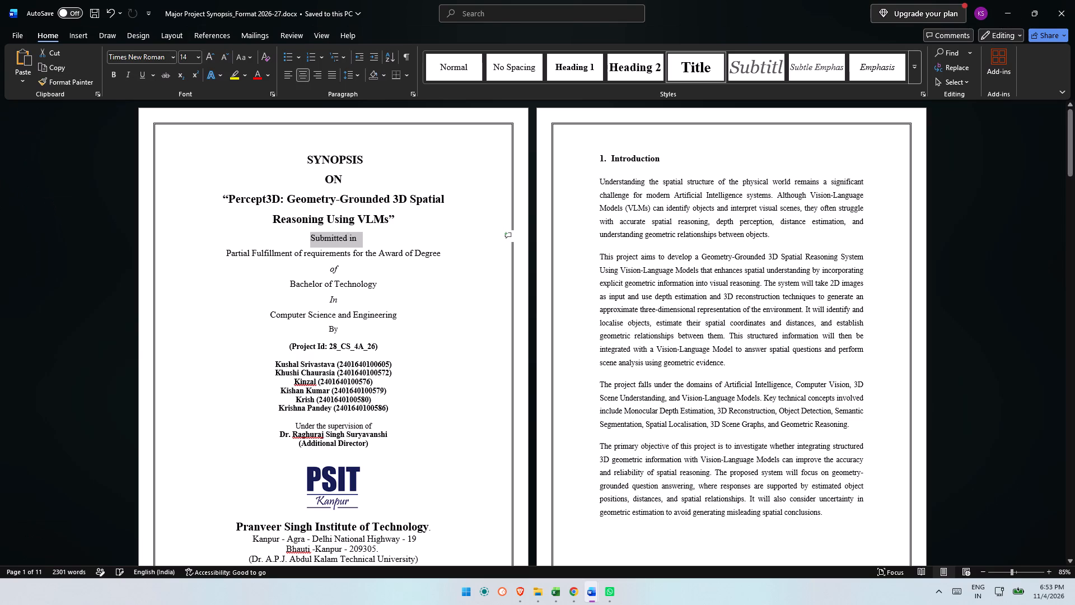
pyautogui.click(331, 238)
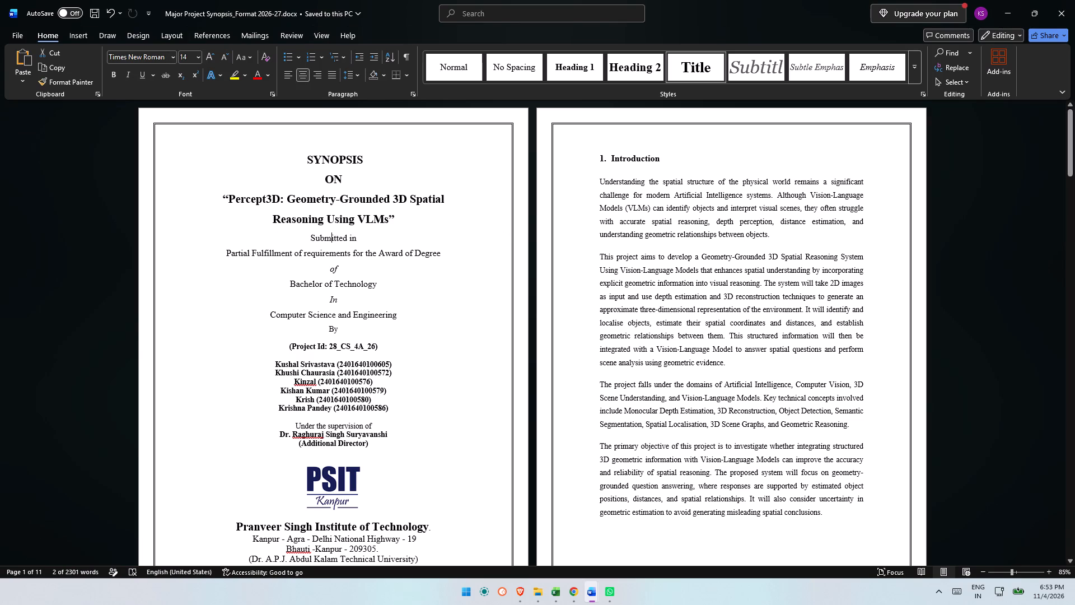
pyautogui.click(658, 261)
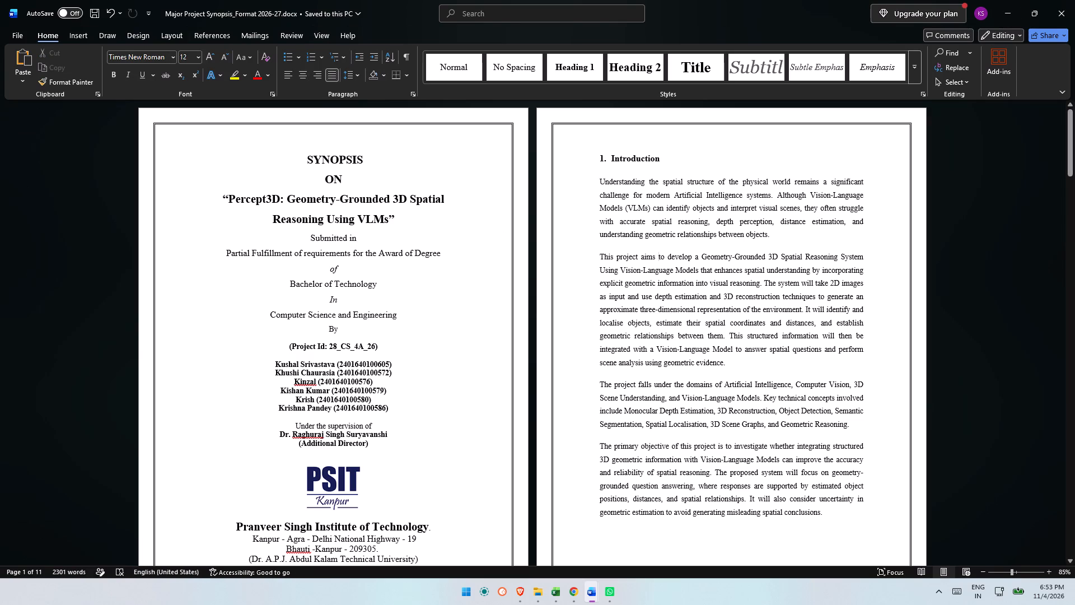
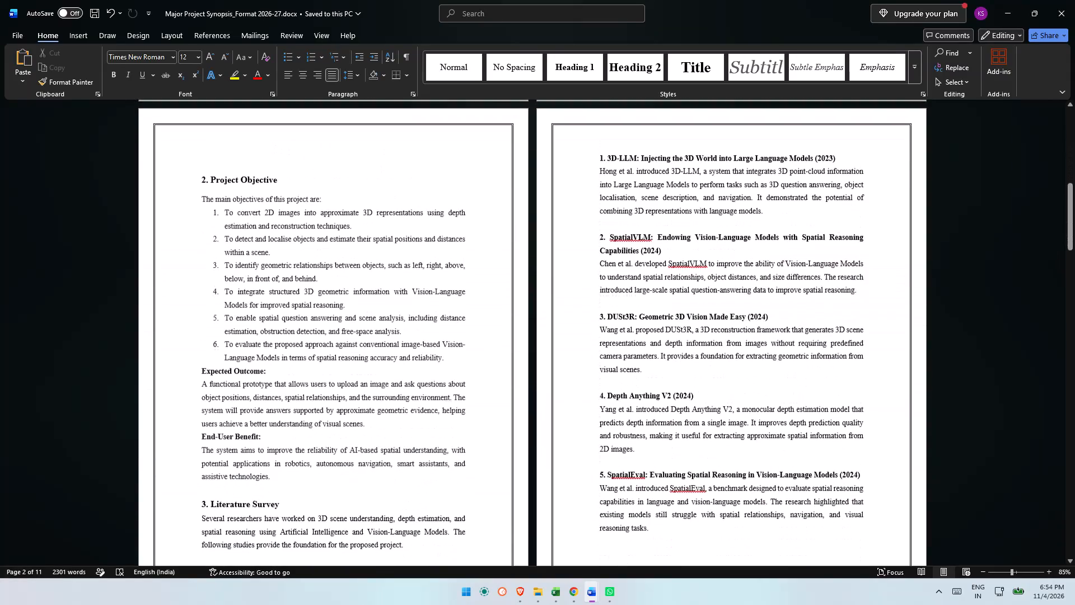
# Review the synopsis from the Project Objective section through the Literature Survey, Research Gap and References.
pyautogui.scroll(-1, 602, 473)
pyautogui.scroll(1, 602, 473)
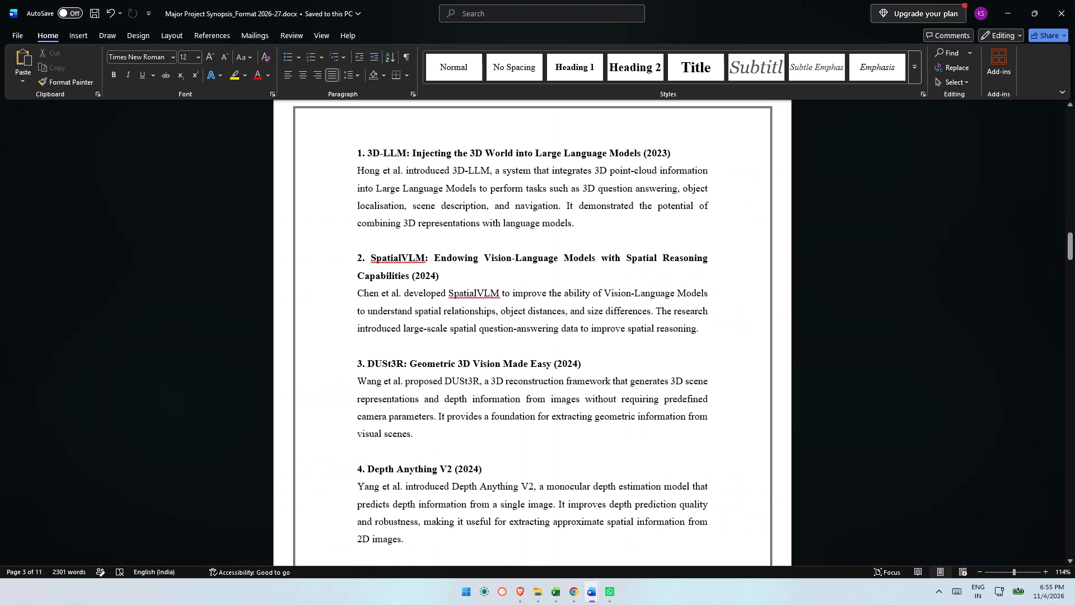
pyautogui.scroll(4, 640, 226)
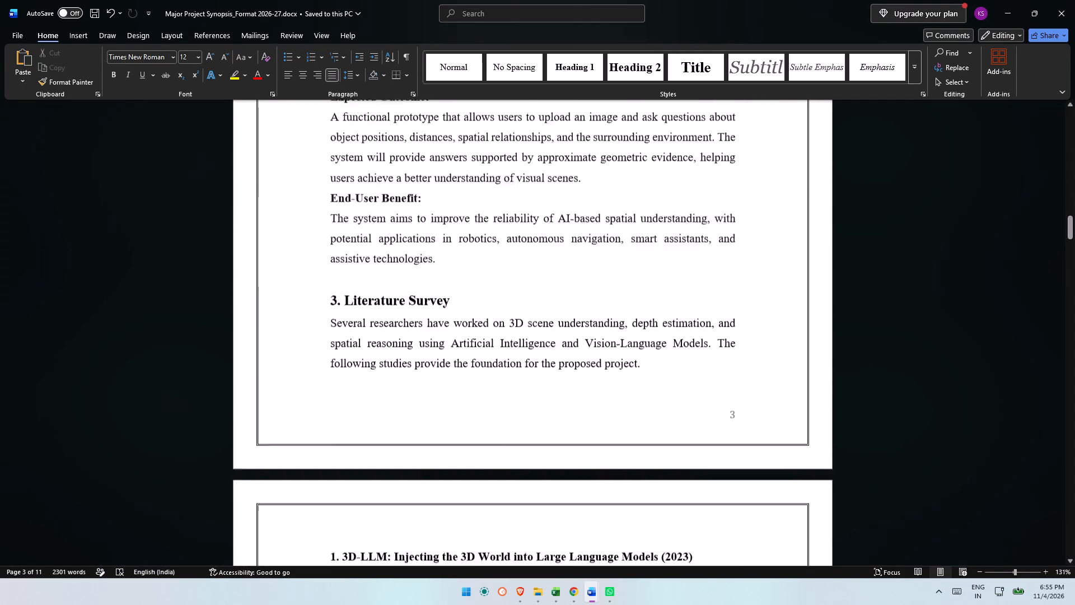
pyautogui.scroll(7, 640, 226)
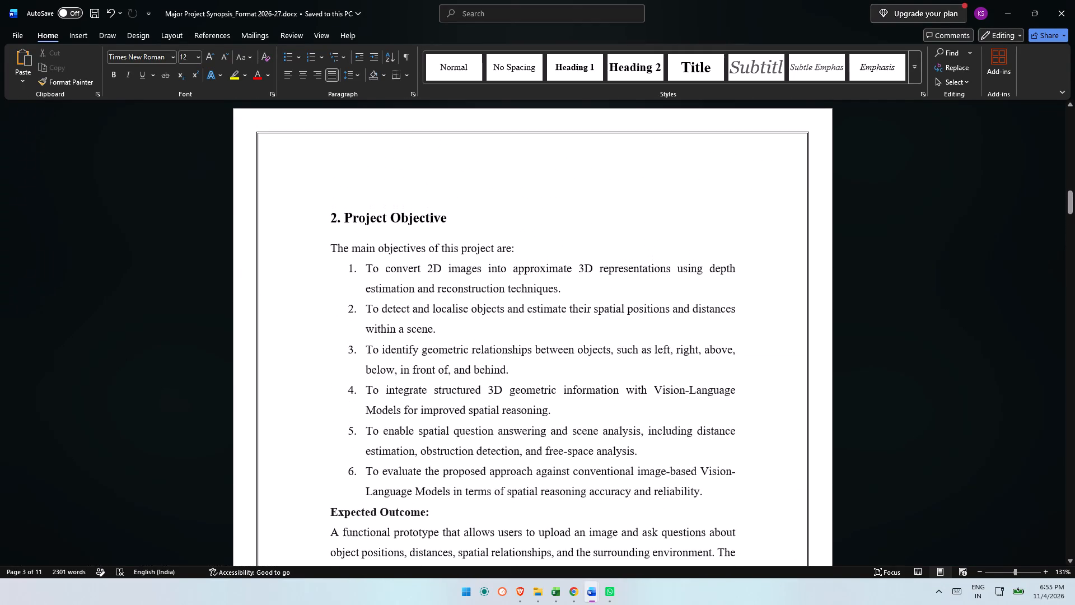
pyautogui.scroll(-8, 640, 226)
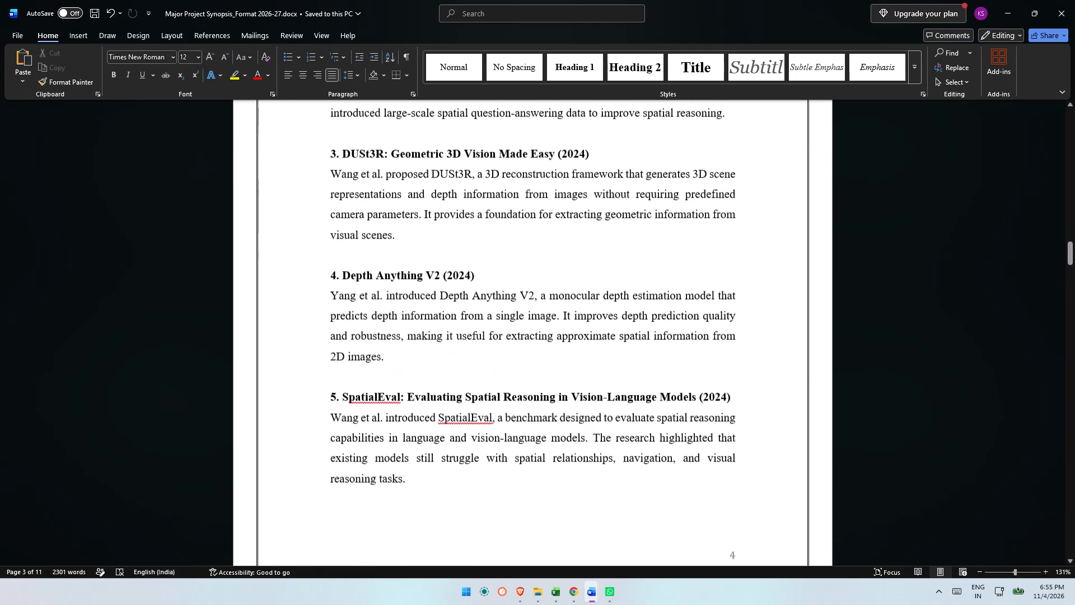
pyautogui.scroll(-4, 640, 226)
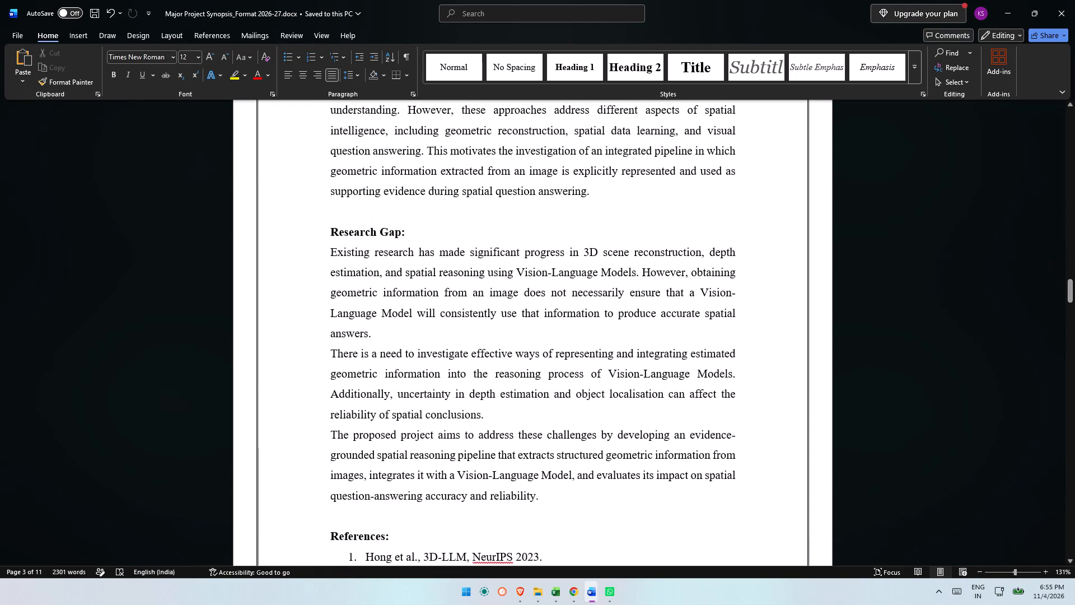
pyautogui.scroll(-3, 640, 226)
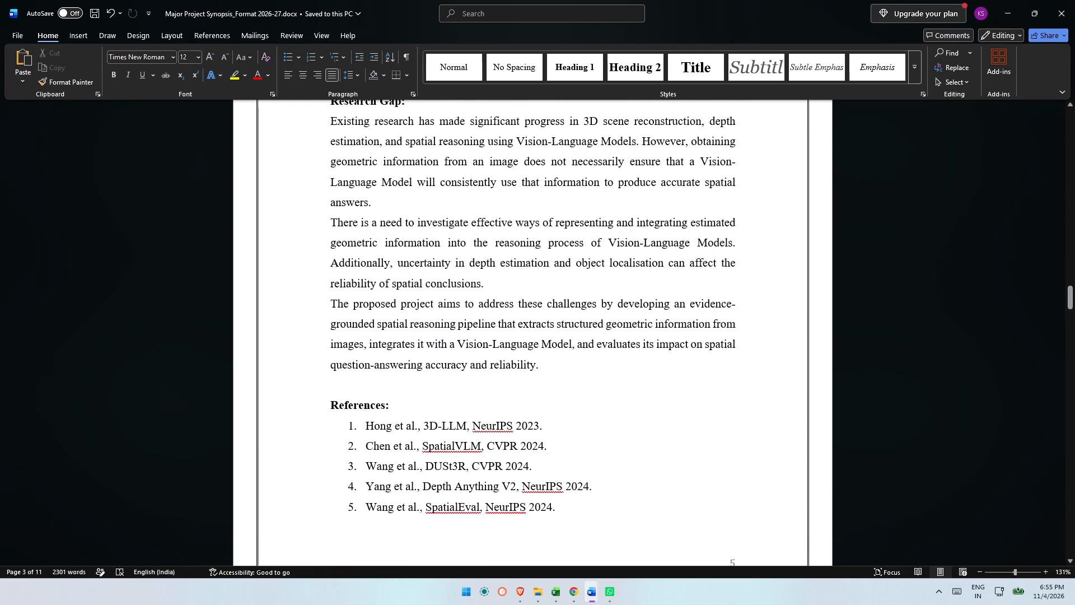
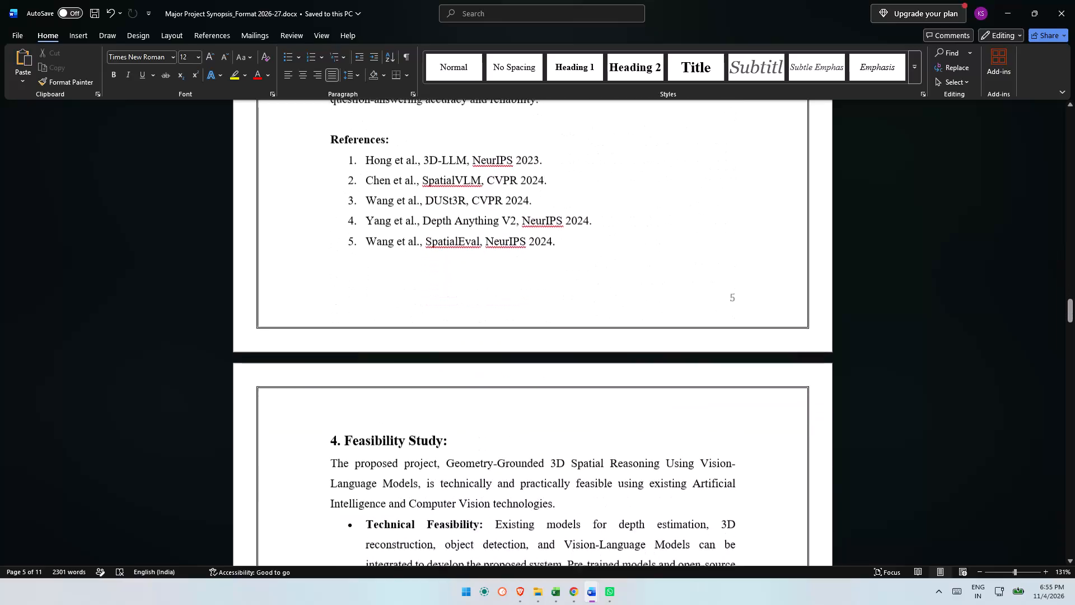
# Review the Feasibility Study section and the Need for the Project subsection of the synopsis.
pyautogui.scroll(-1, 586, 459)
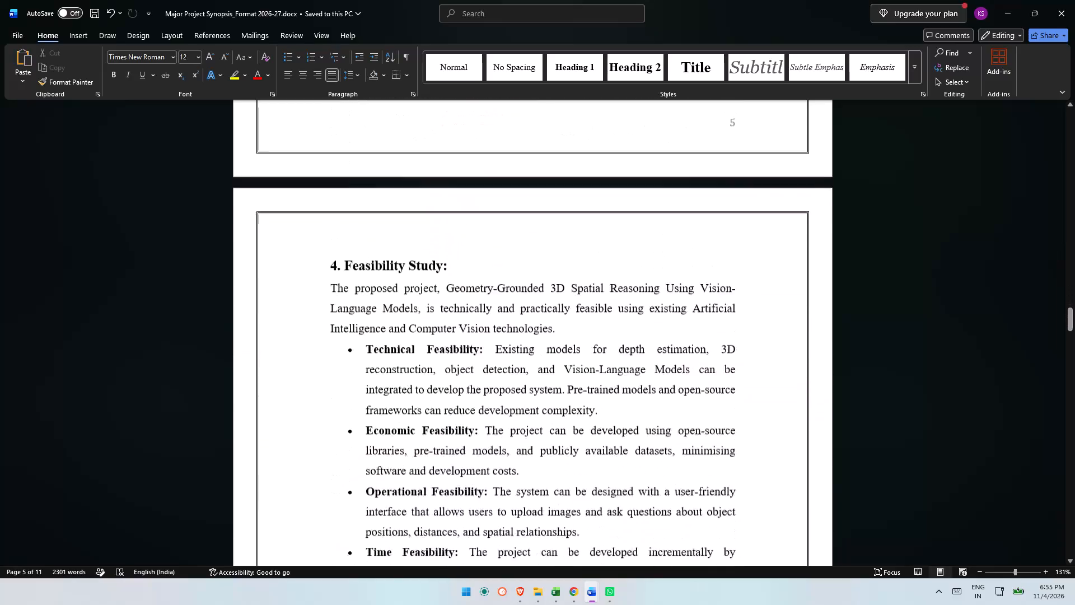
pyautogui.scroll(-1, 586, 459)
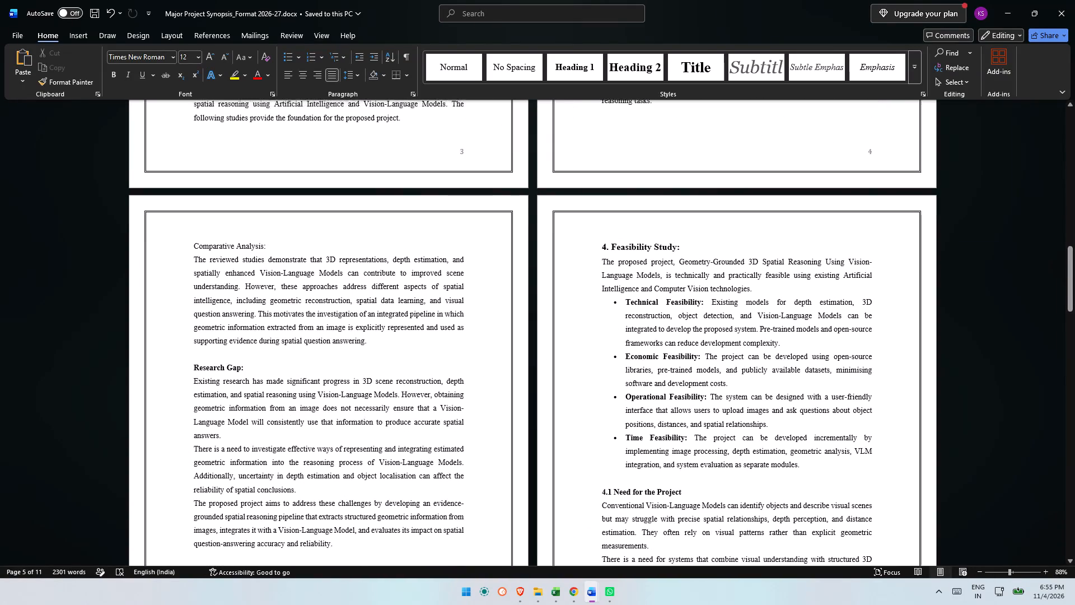
pyautogui.scroll(-1, 586, 459)
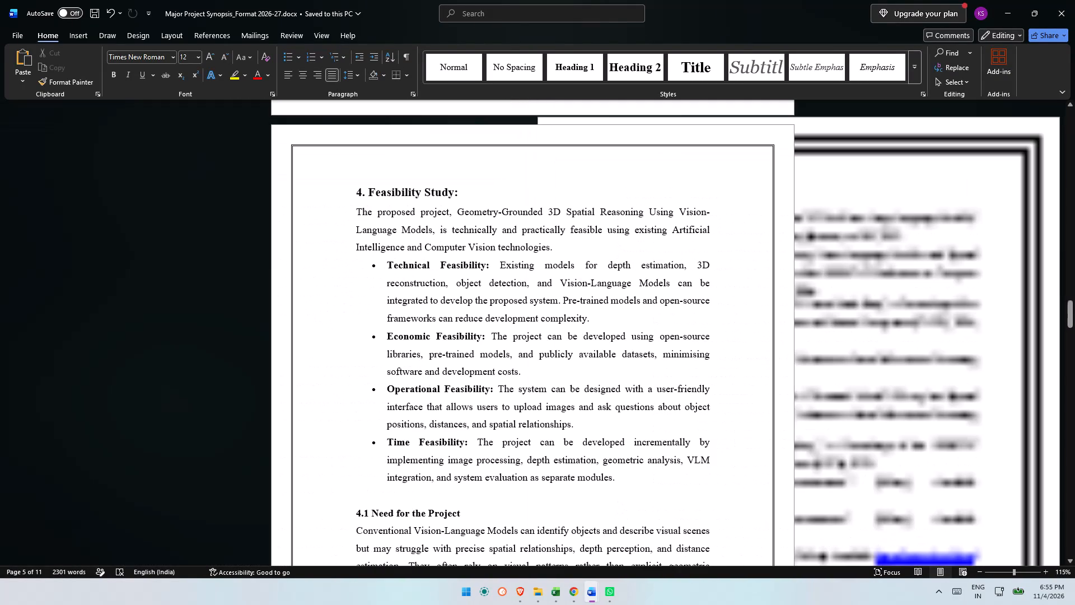
pyautogui.scroll(-2, 586, 459)
pyautogui.scroll(1, 586, 459)
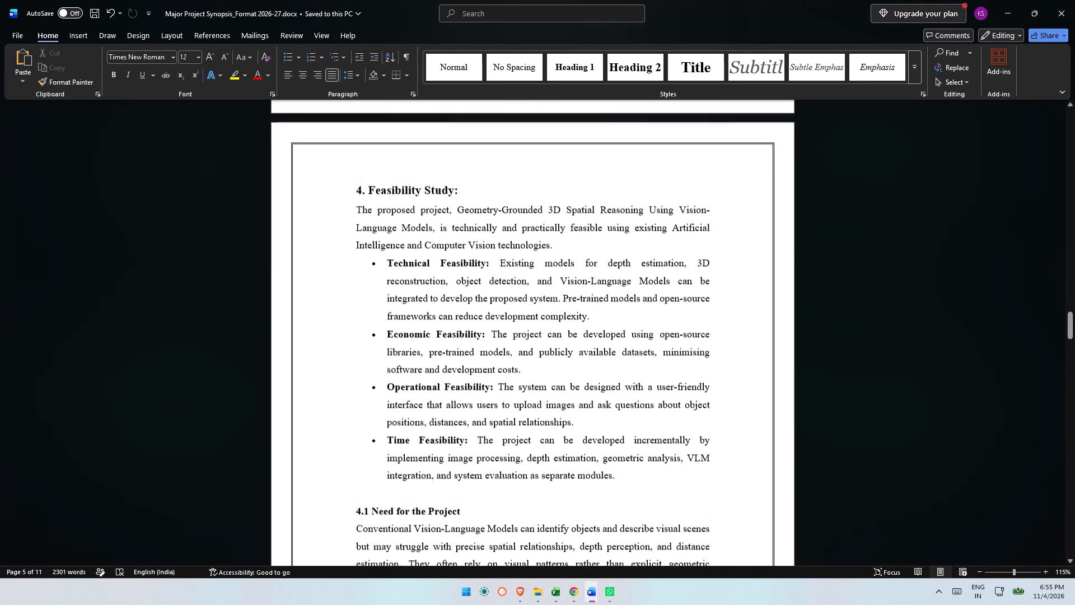
pyautogui.scroll(1, 586, 459)
pyautogui.scroll(-4, 586, 459)
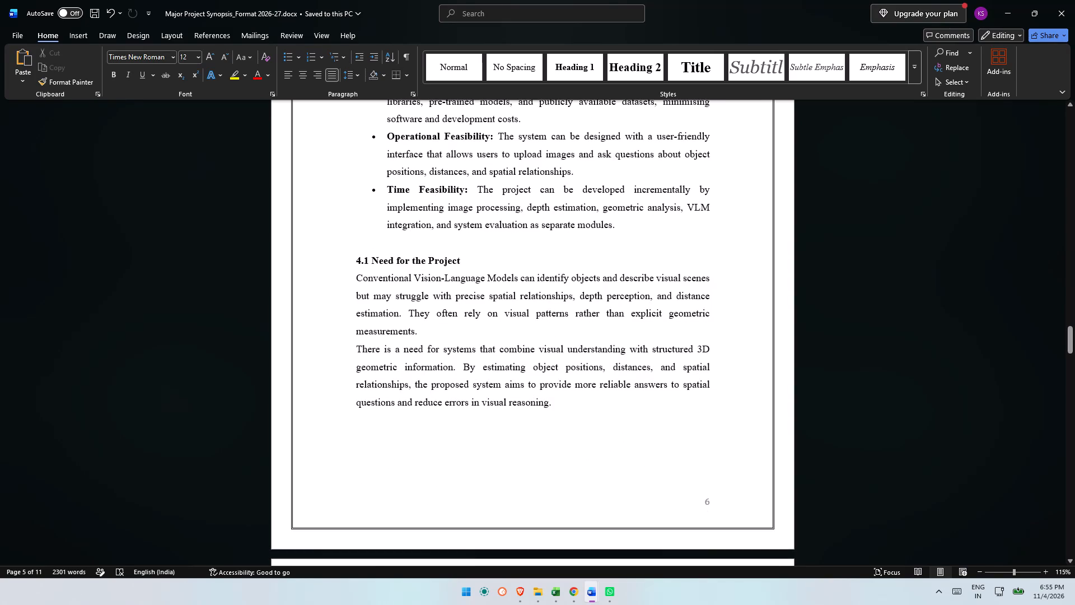
pyautogui.scroll(-1, 586, 459)
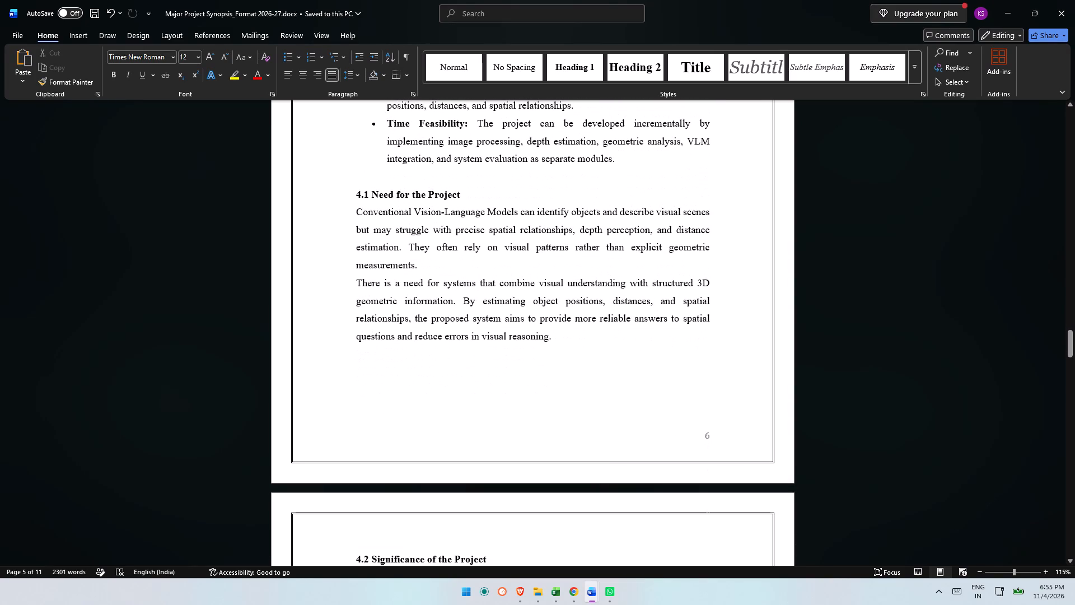
# Review the synopsis from Significance of the Project into the Methodology/Planning of work section and its development steps.
pyautogui.scroll(-13, 586, 459)
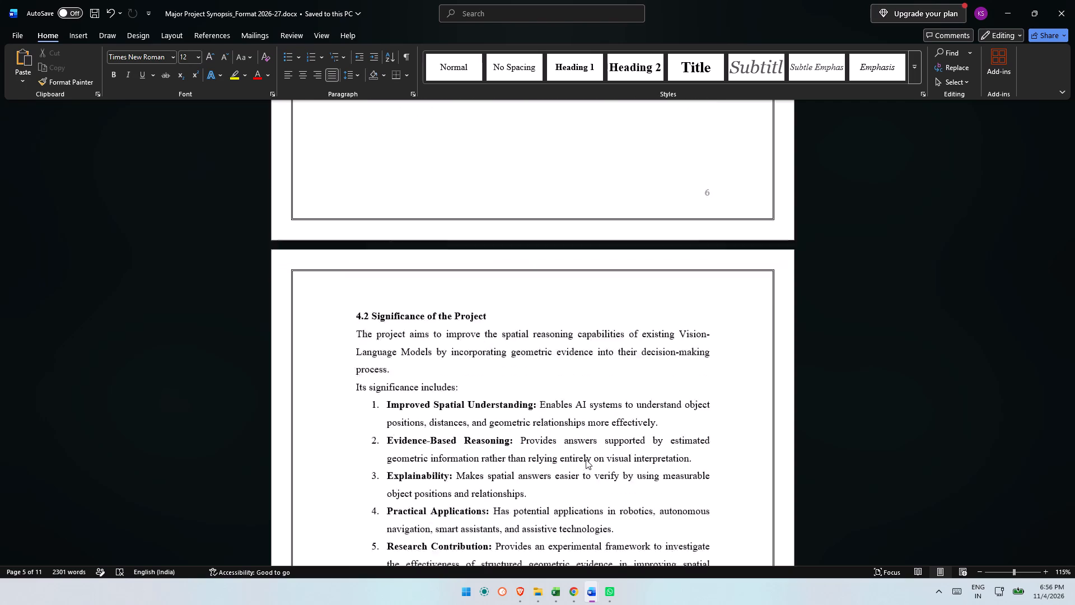
pyautogui.scroll(-3, 586, 459)
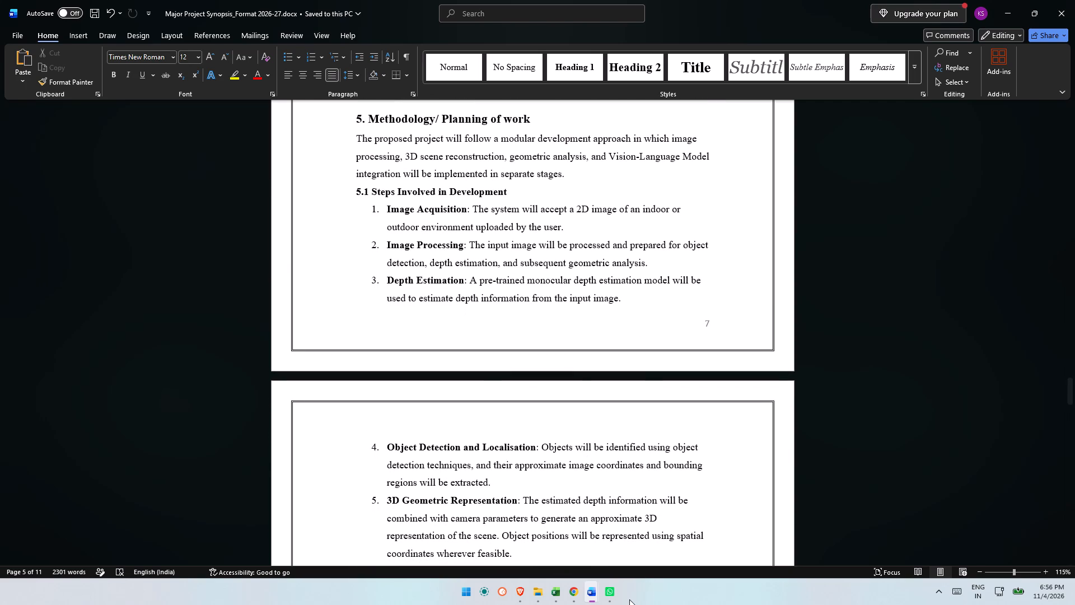
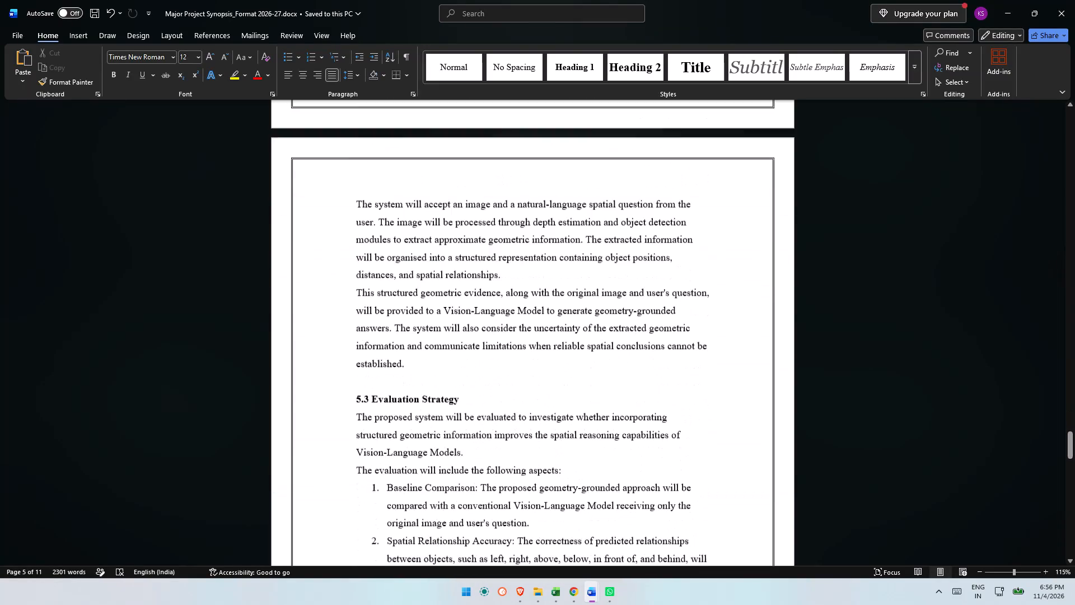
# Review the synopsis from Evaluation Strategy through Tools/Technology Used and the IEEE-format References, and return to check the title page.
pyautogui.scroll(-3, 526, 531)
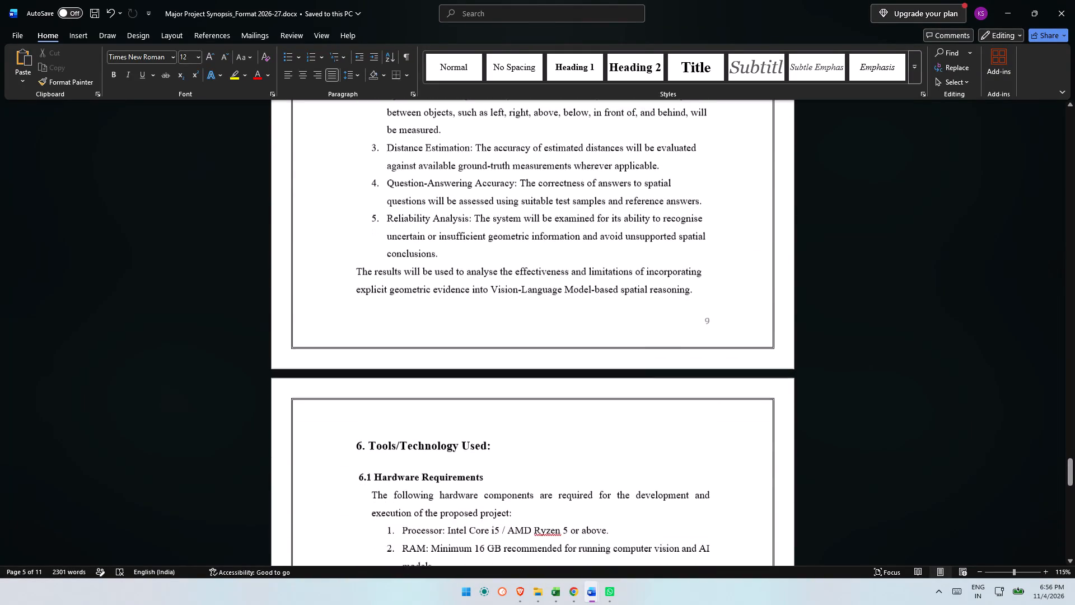
pyautogui.scroll(-8, 526, 531)
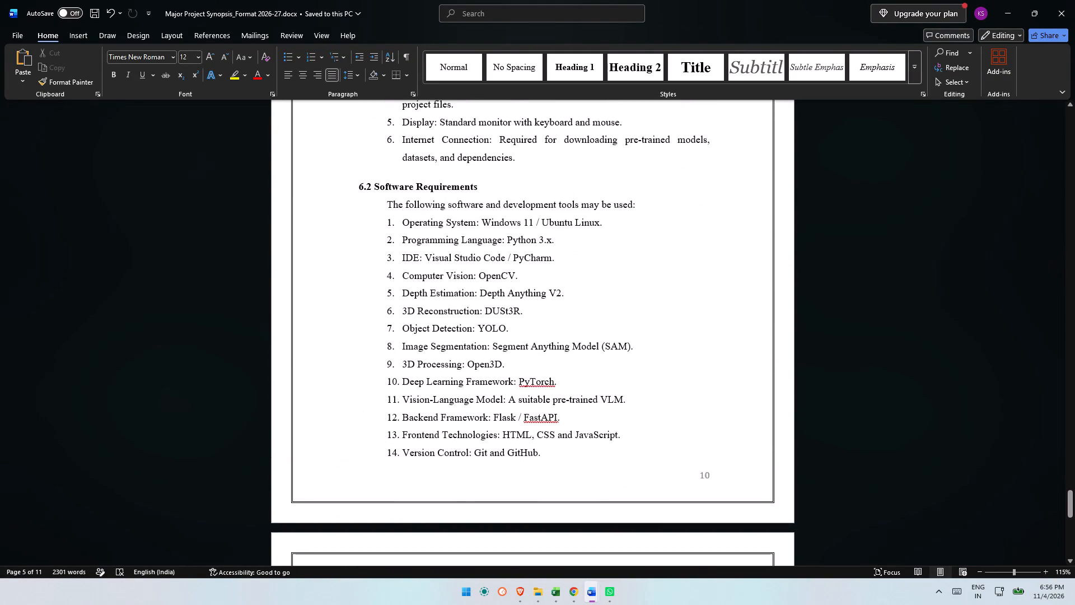
pyautogui.scroll(-8, 526, 531)
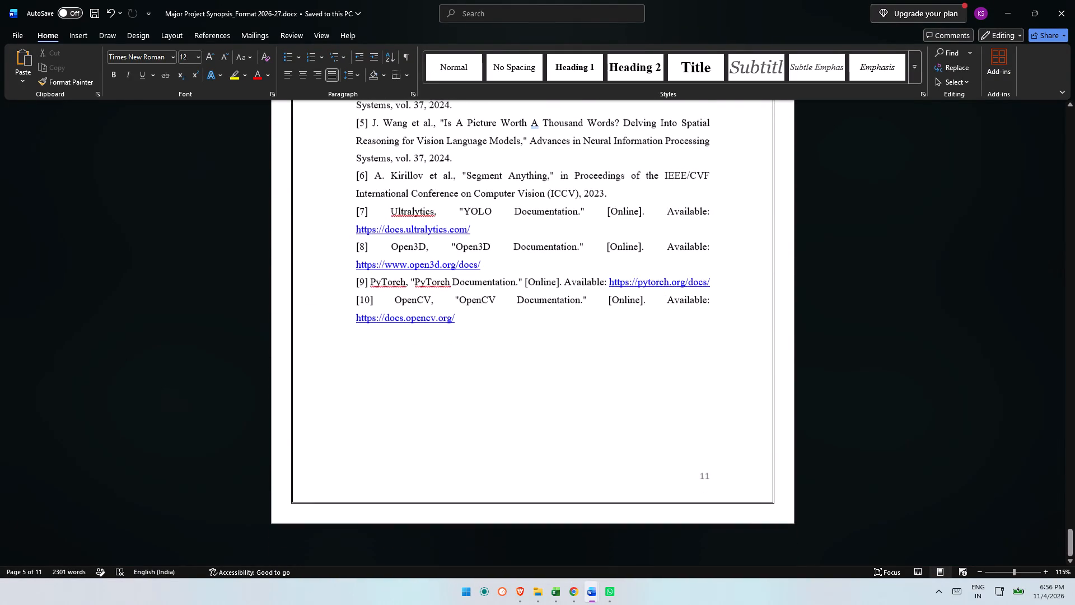
pyautogui.scroll(-1, 526, 531)
pyautogui.scroll(3, 526, 531)
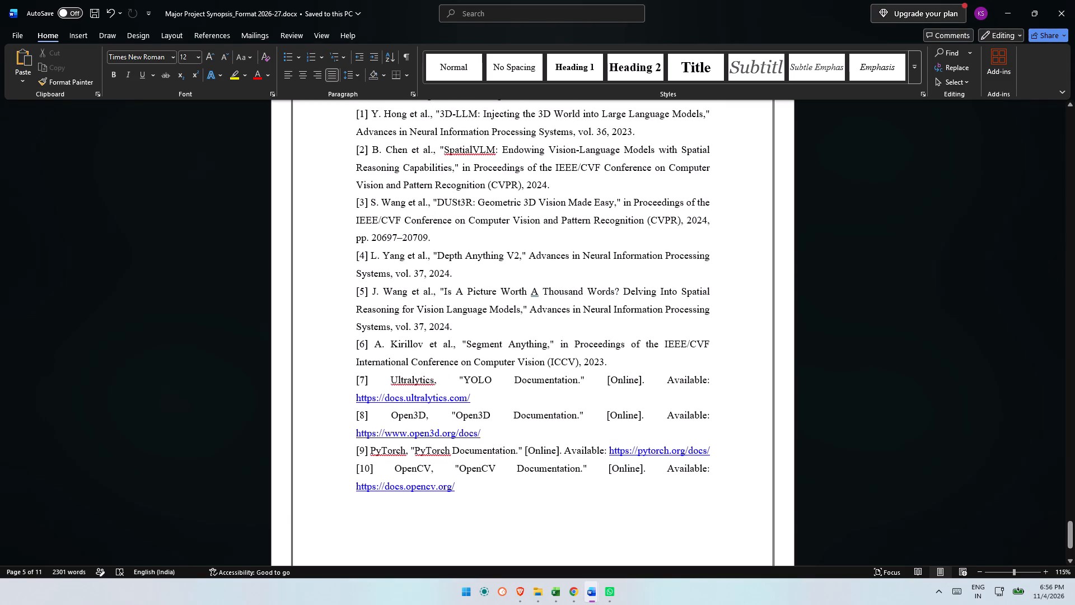
pyautogui.scroll(1, 526, 531)
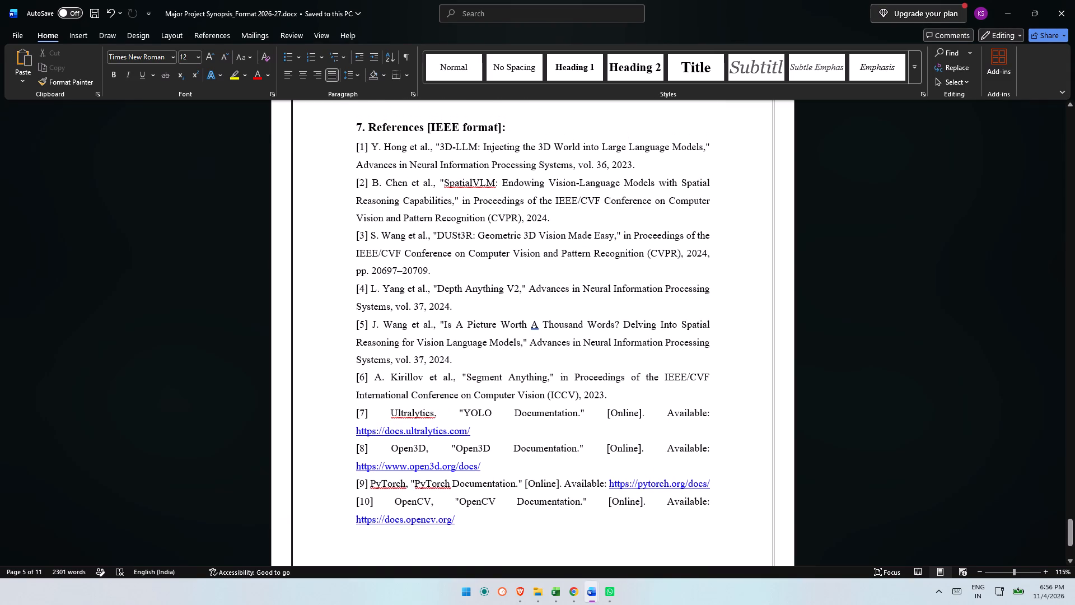
pyautogui.scroll(11, 526, 531)
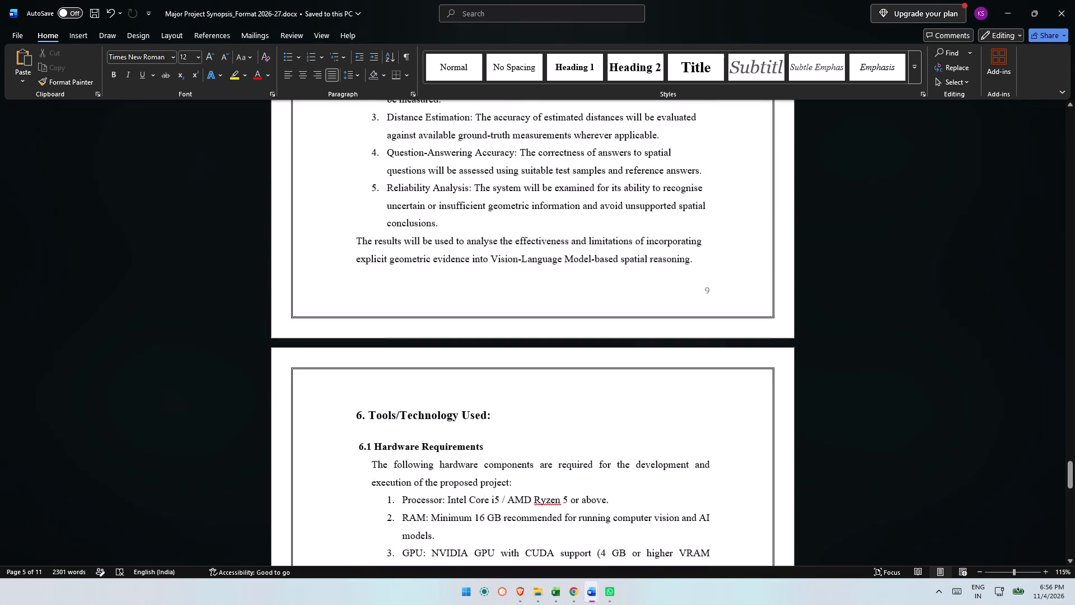
pyautogui.scroll(20, 526, 531)
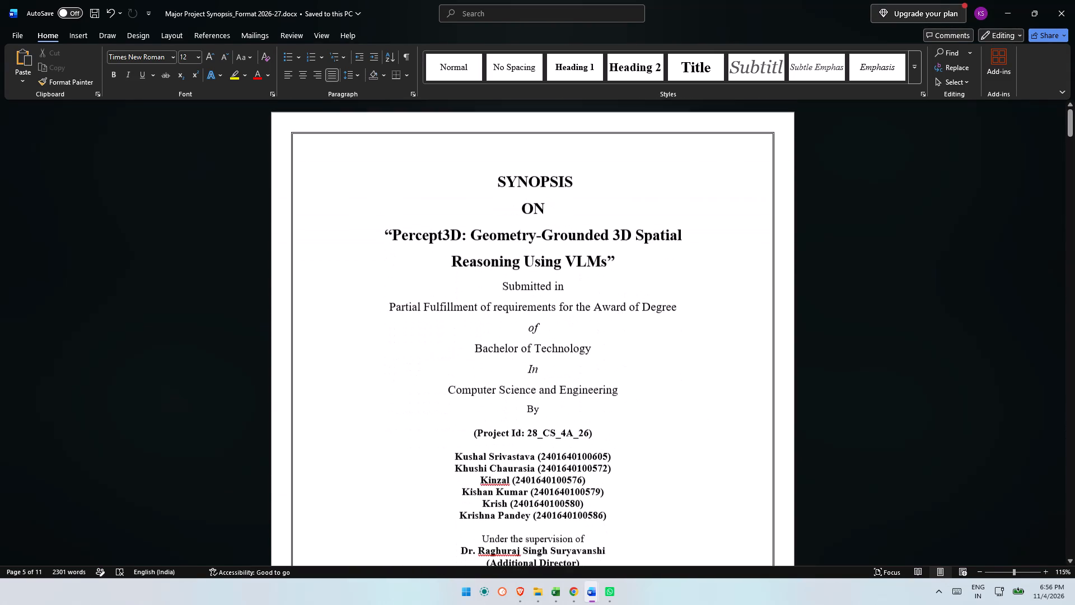
pyautogui.scroll(-1, 526, 531)
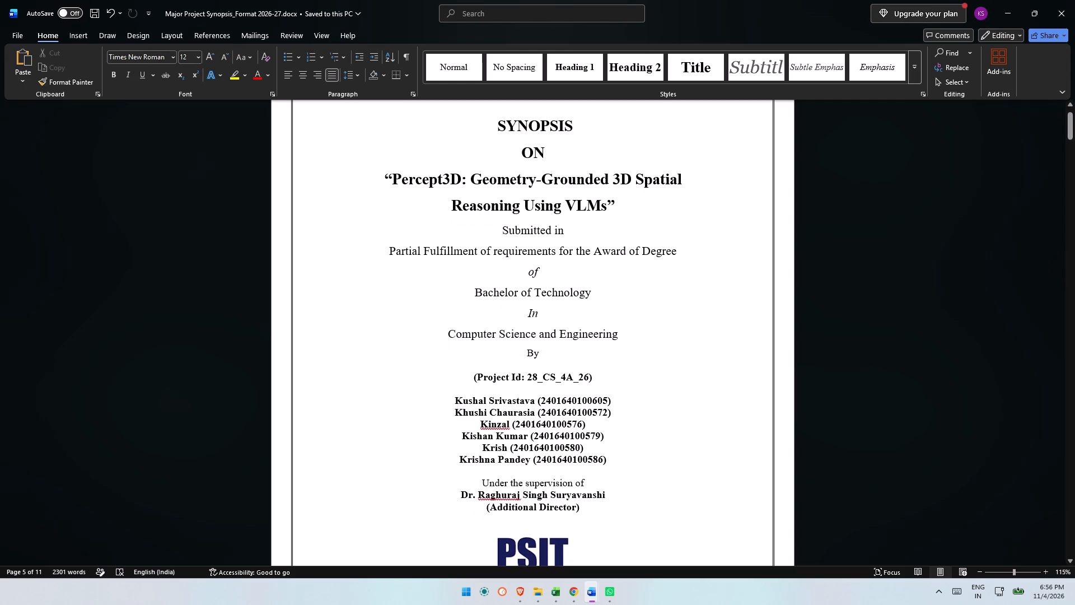
pyautogui.scroll(-1, 526, 531)
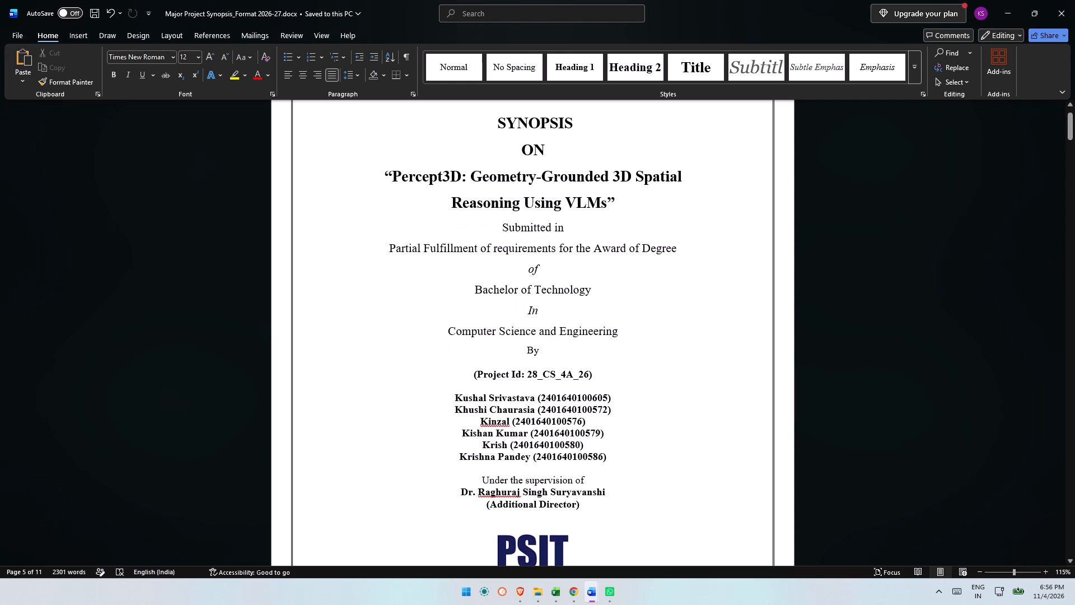
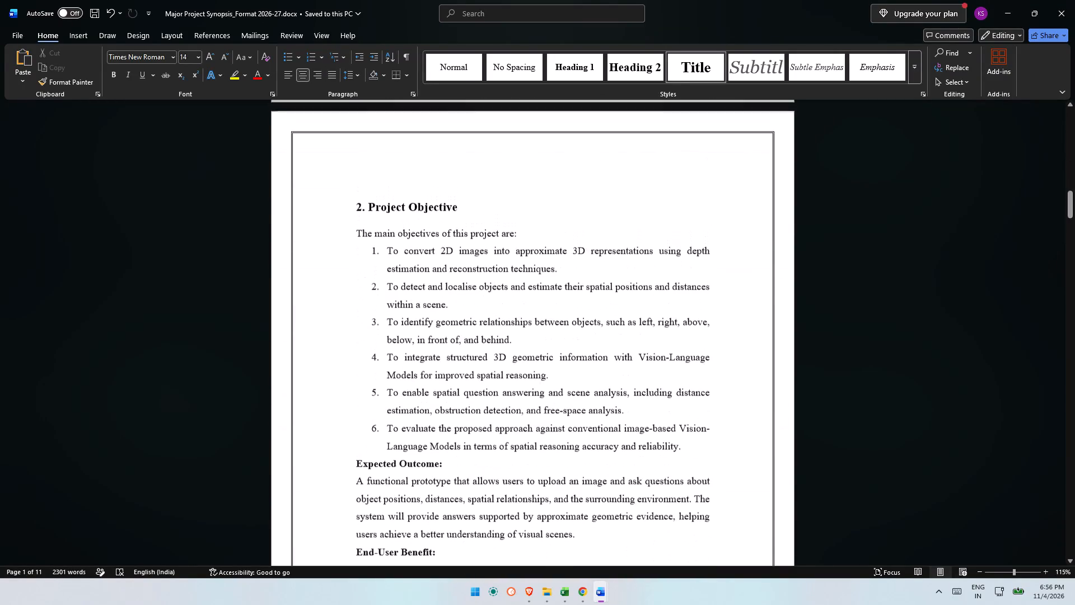
# Recheck the synopsis pages from the end of the title page through Introduction, Project Objective and the start of the Literature Survey.
pyautogui.scroll(-4, 878, 254)
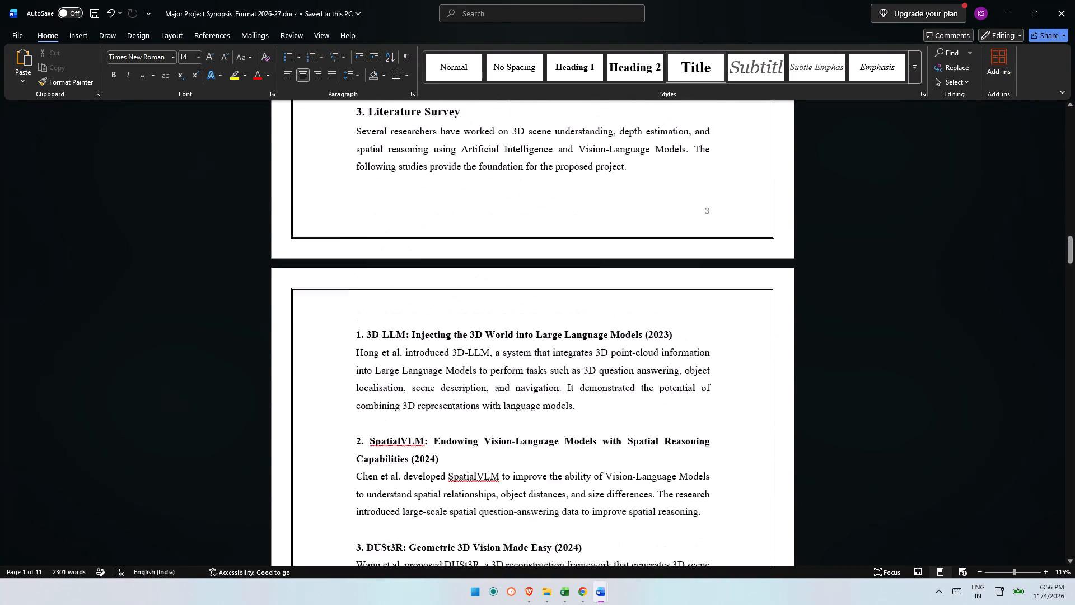
pyautogui.scroll(-1, 878, 254)
pyautogui.scroll(6, 878, 254)
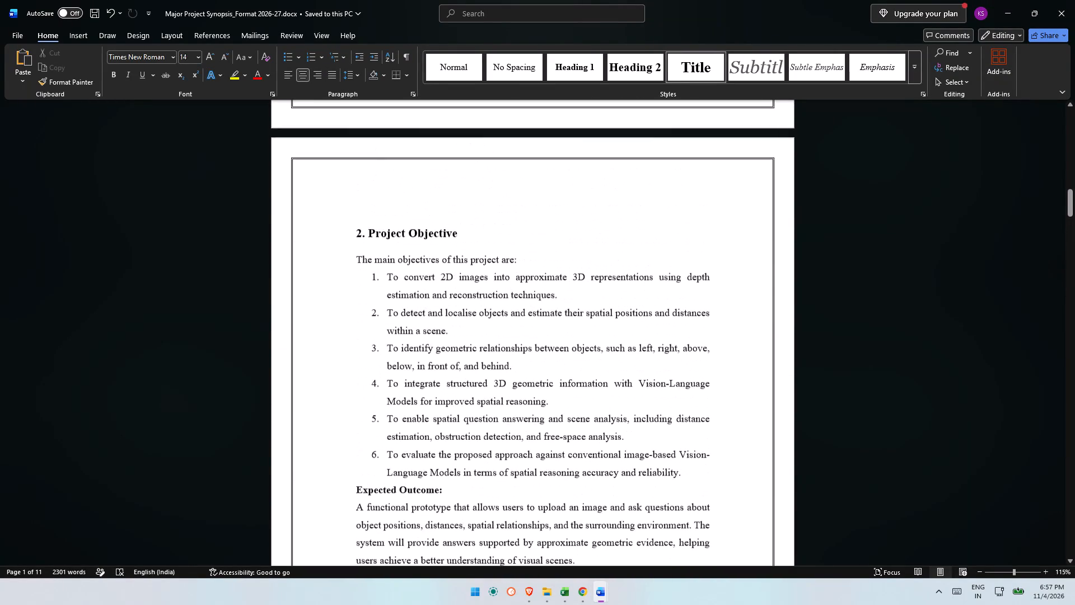
pyautogui.scroll(9, 878, 254)
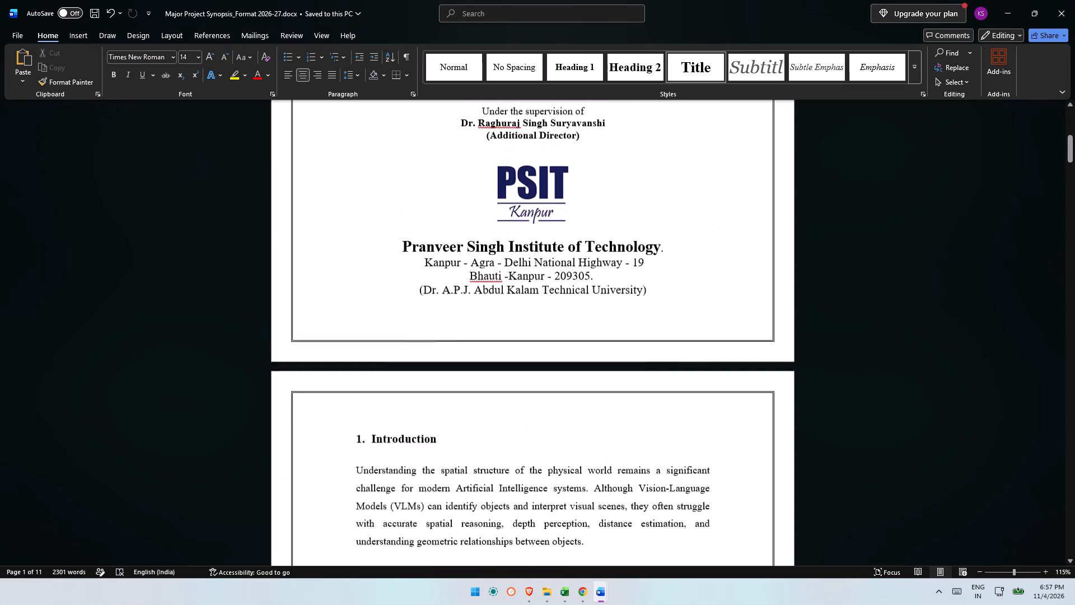
pyautogui.scroll(-7, 878, 254)
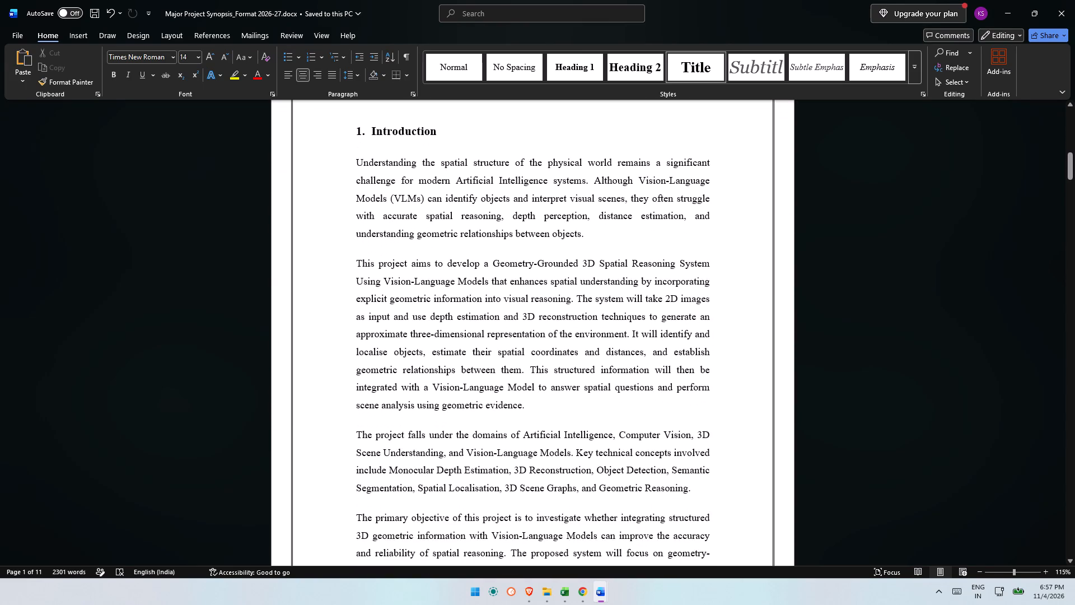
pyautogui.scroll(-4, 878, 254)
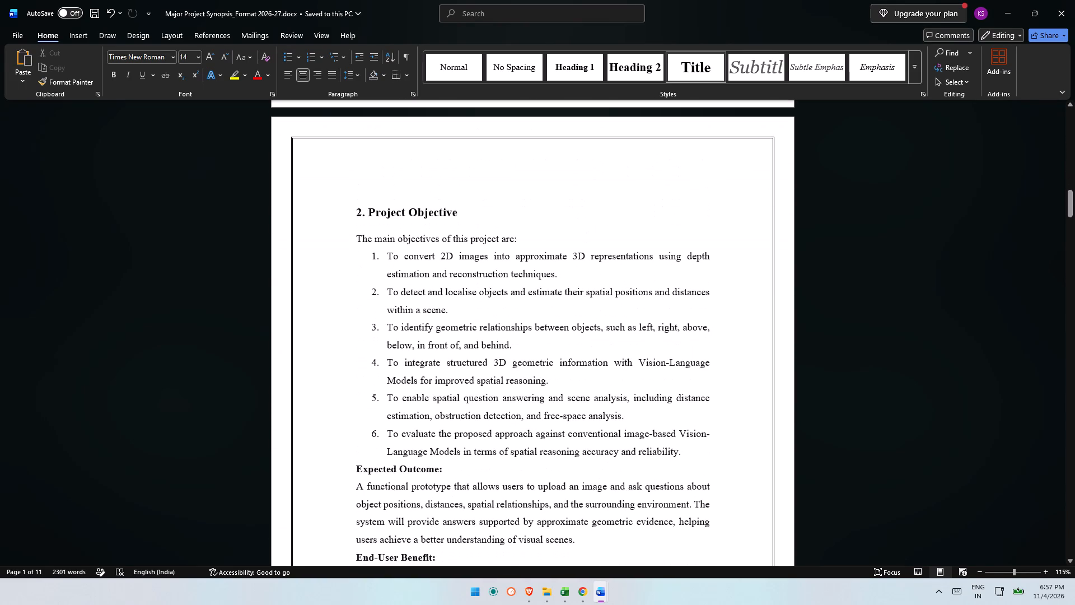
pyautogui.scroll(-1, 878, 254)
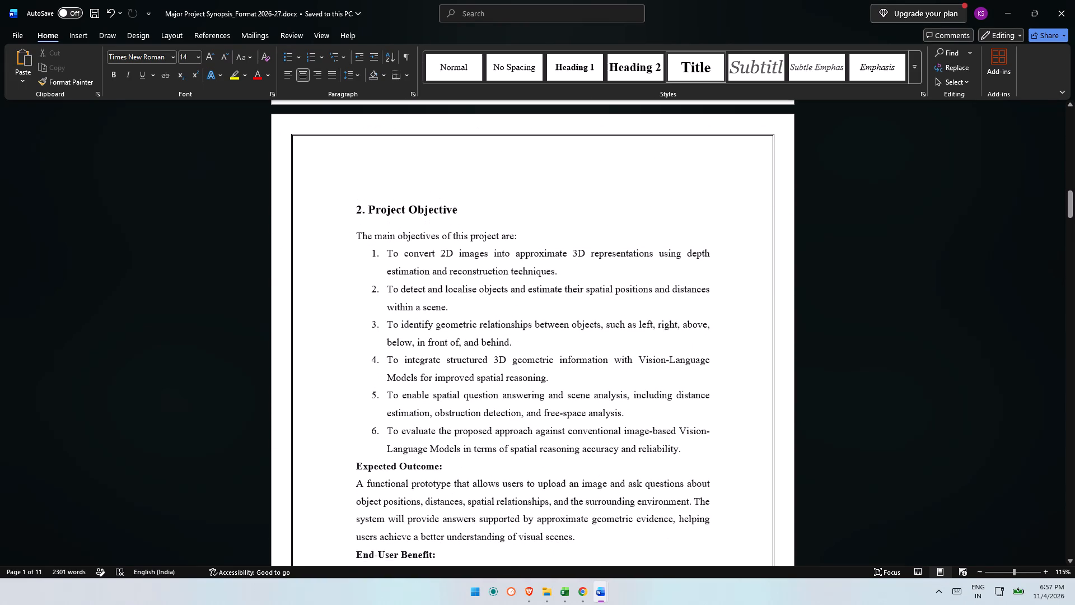
# Review the synopsis from Project Objective through the Literature Survey, Comparative Analysis, Research Gap and its references to the Feasibility Study heading.
pyautogui.scroll(-3, 878, 254)
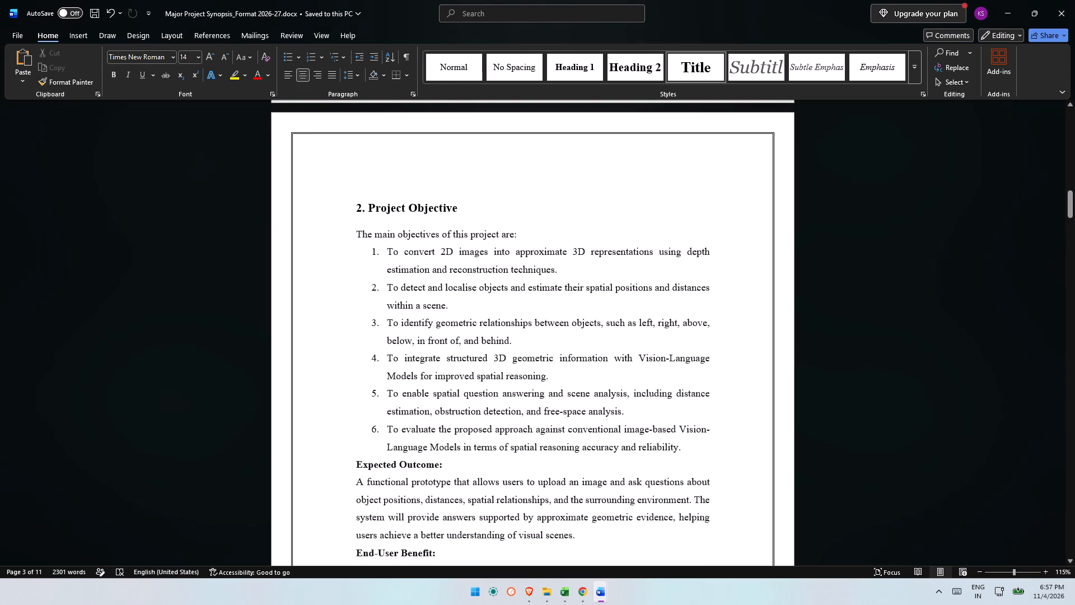
pyautogui.scroll(-4, 878, 254)
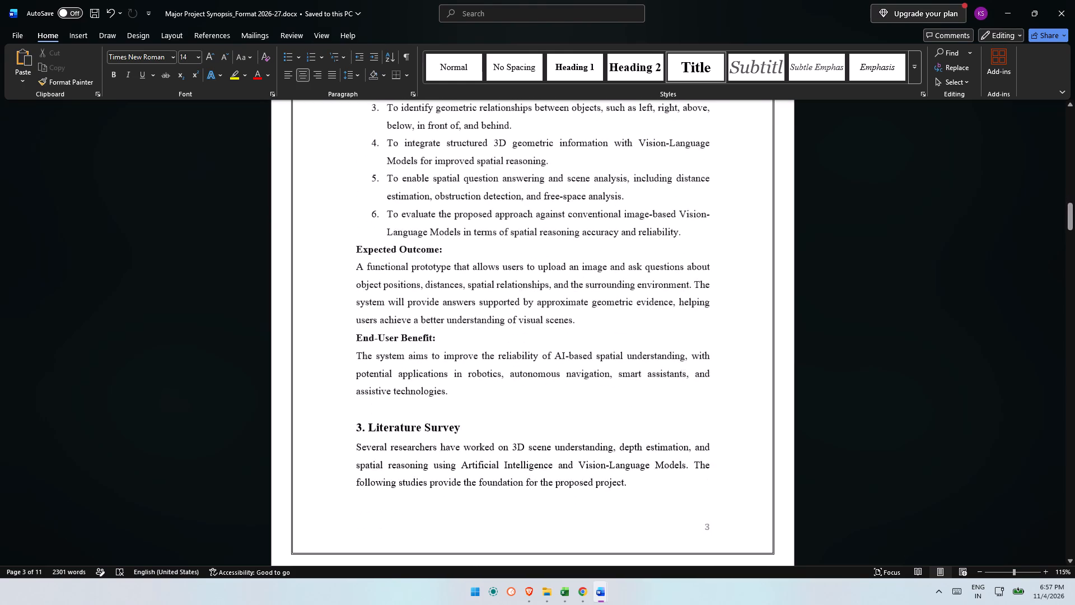
pyautogui.scroll(-6, 878, 254)
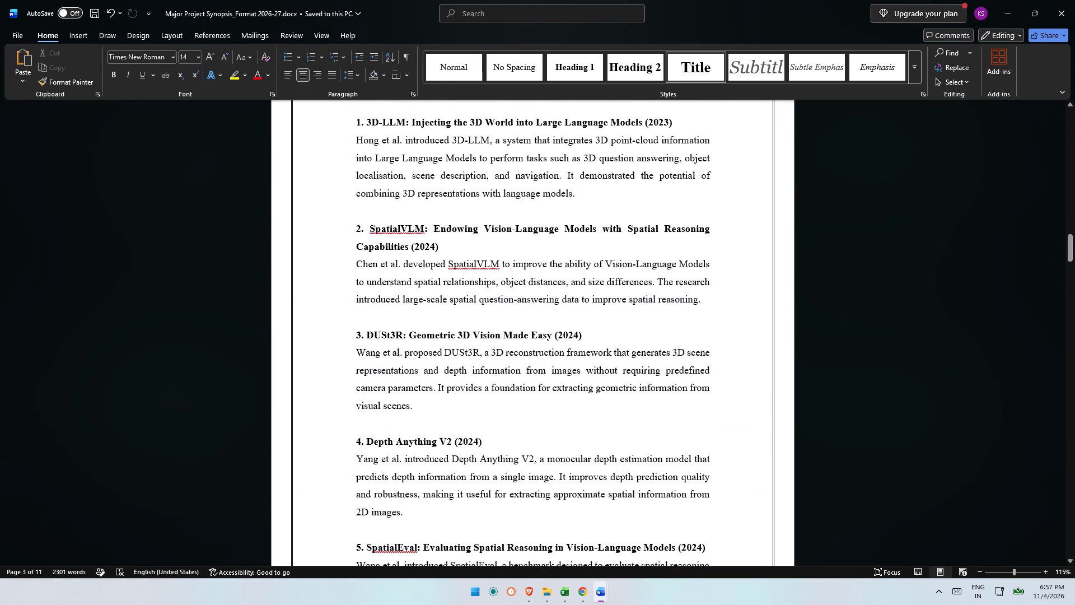
pyautogui.scroll(1, 878, 254)
pyautogui.scroll(-3, 878, 254)
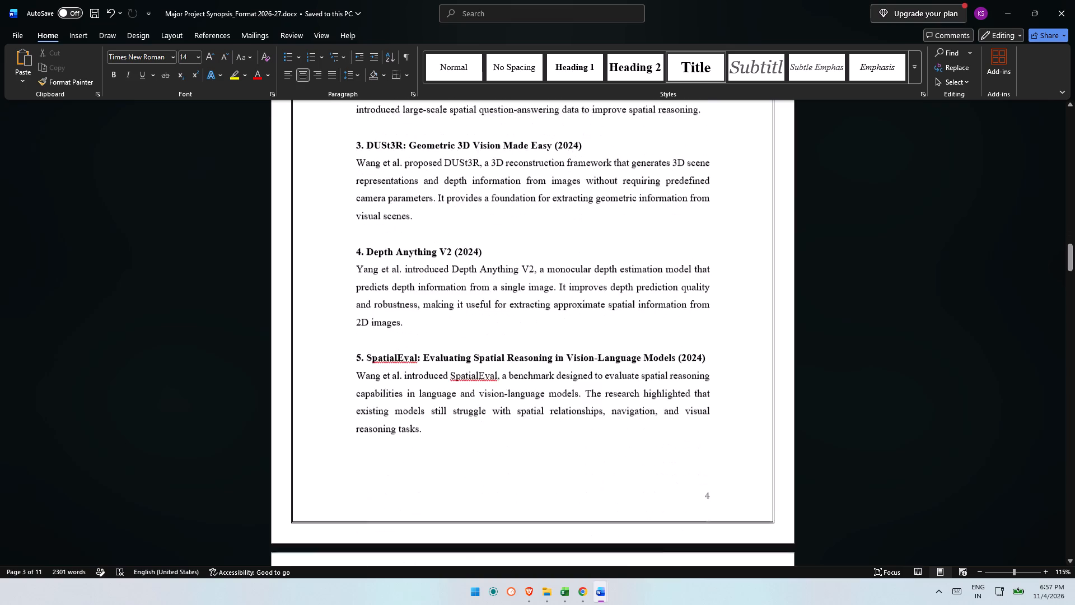
pyautogui.scroll(-5, 878, 254)
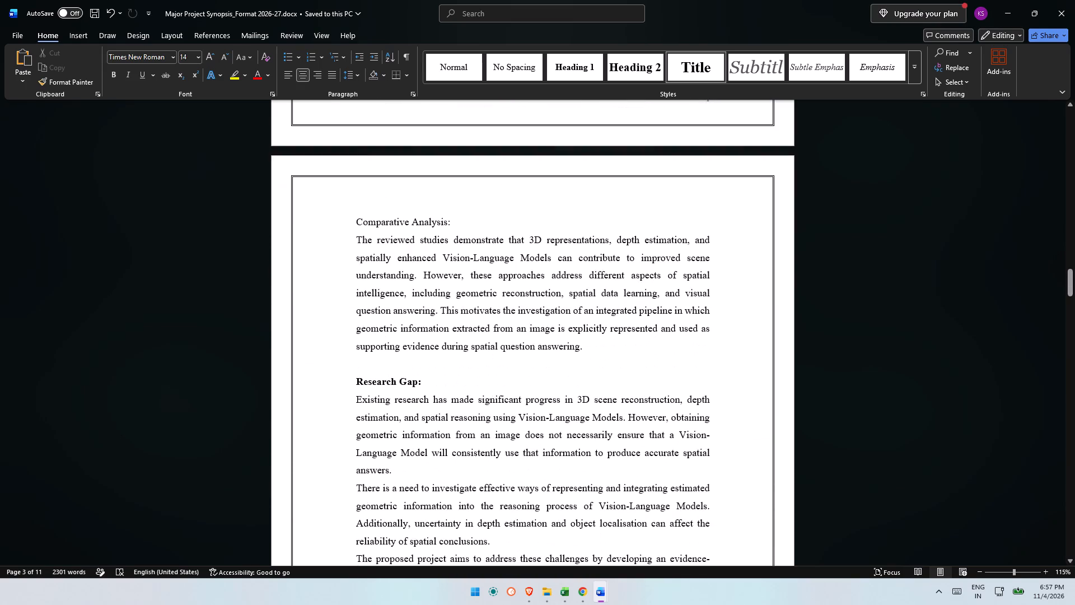
pyautogui.scroll(-2, 878, 254)
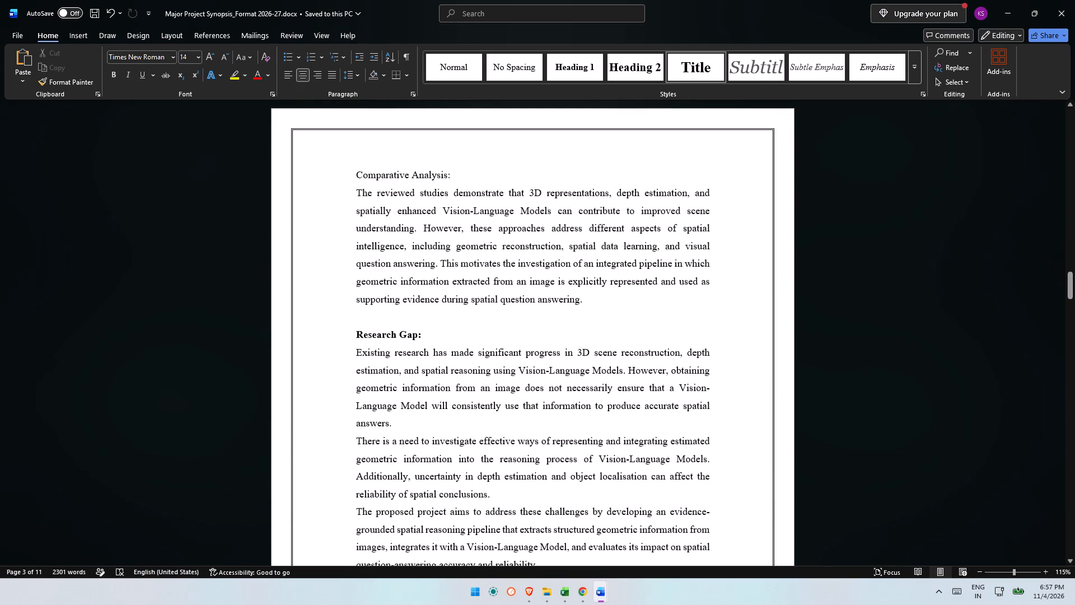
pyautogui.scroll(-4, 628, 423)
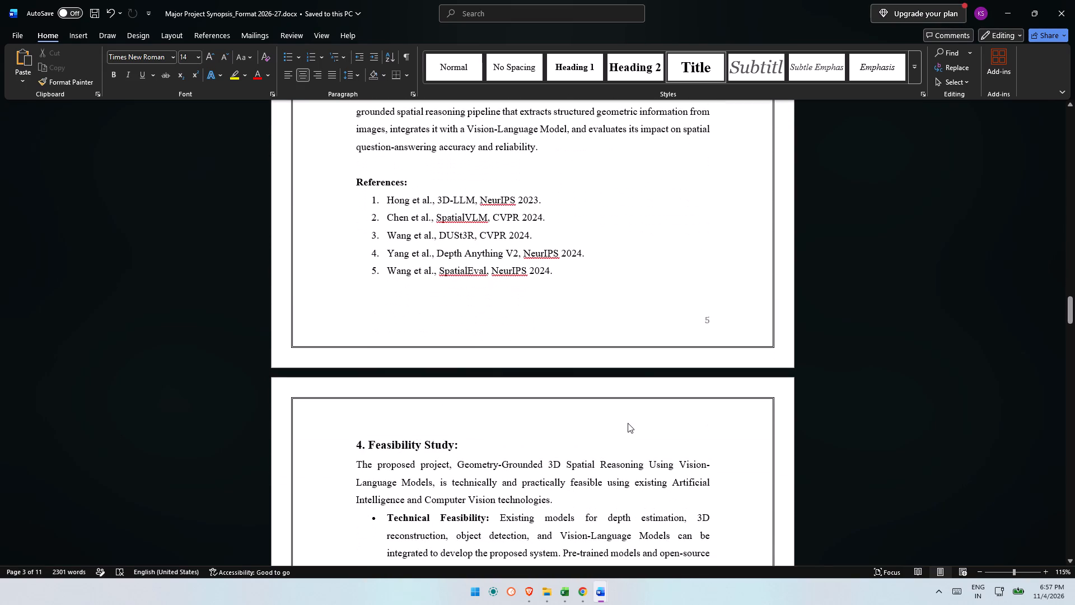
pyautogui.scroll(-2, 628, 423)
# Recheck the Research Gap and Literature Survey in reverse order, going back to the Project Objective section.
pyautogui.scroll(3, 593, 333)
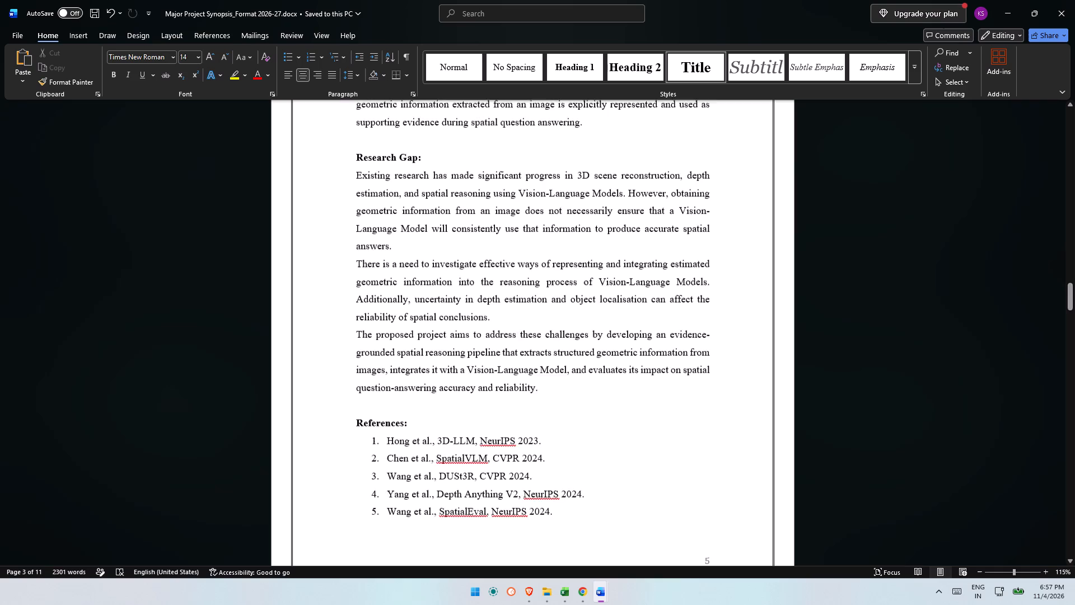
pyautogui.scroll(6, 593, 333)
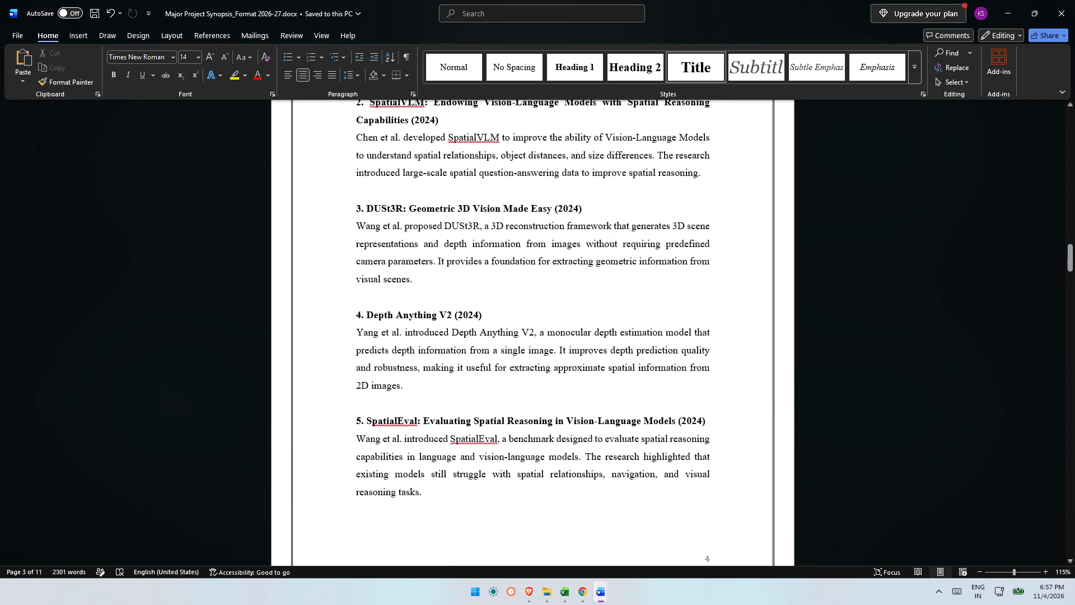
pyautogui.scroll(9, 593, 333)
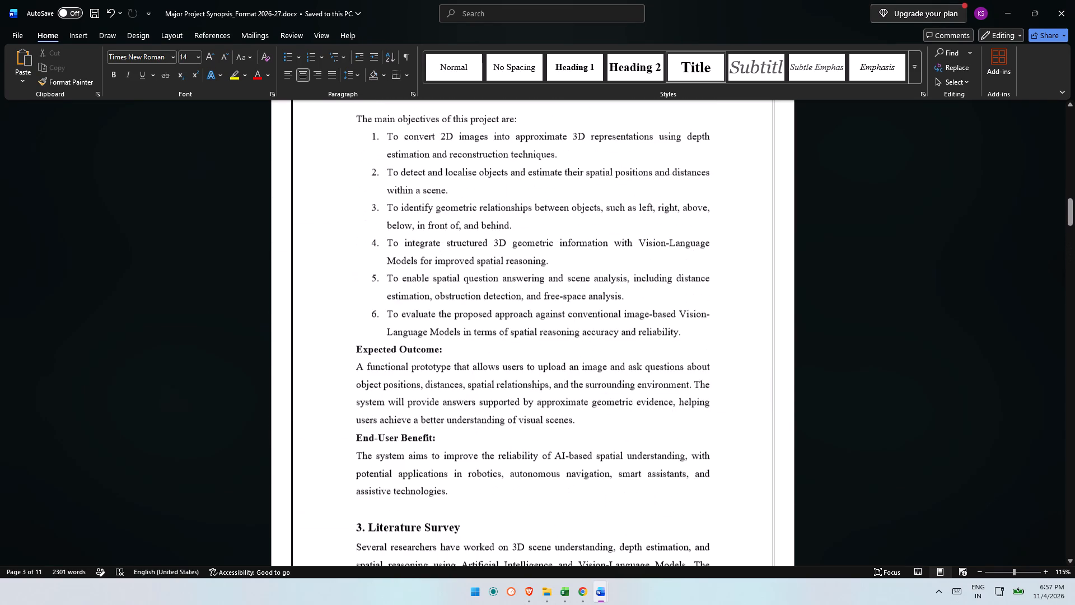
pyautogui.scroll(1, 593, 333)
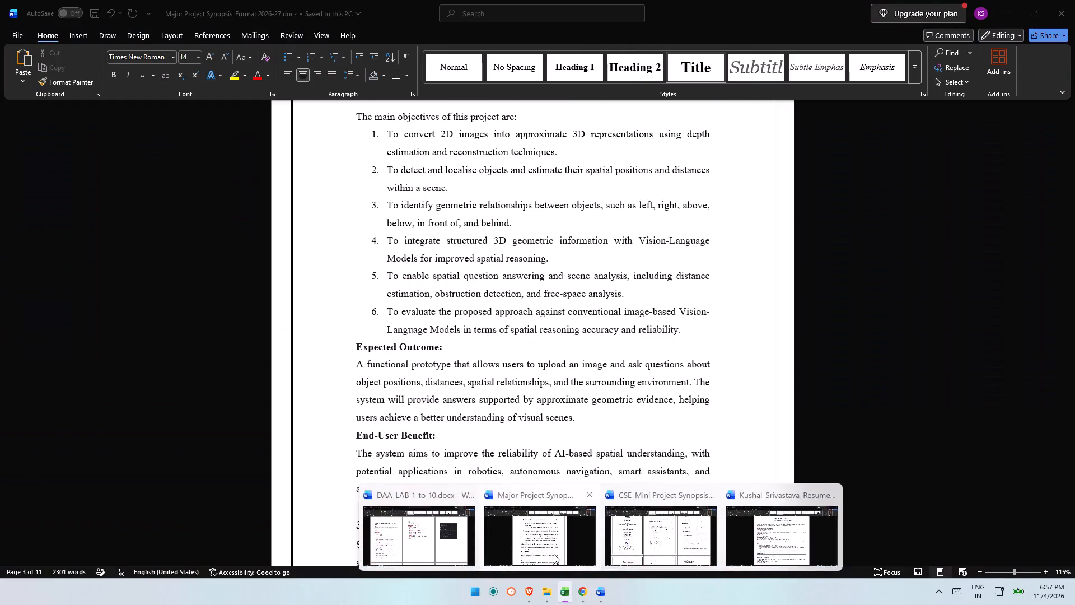
pyautogui.click(554, 554)
pyautogui.scroll(8, 607, 411)
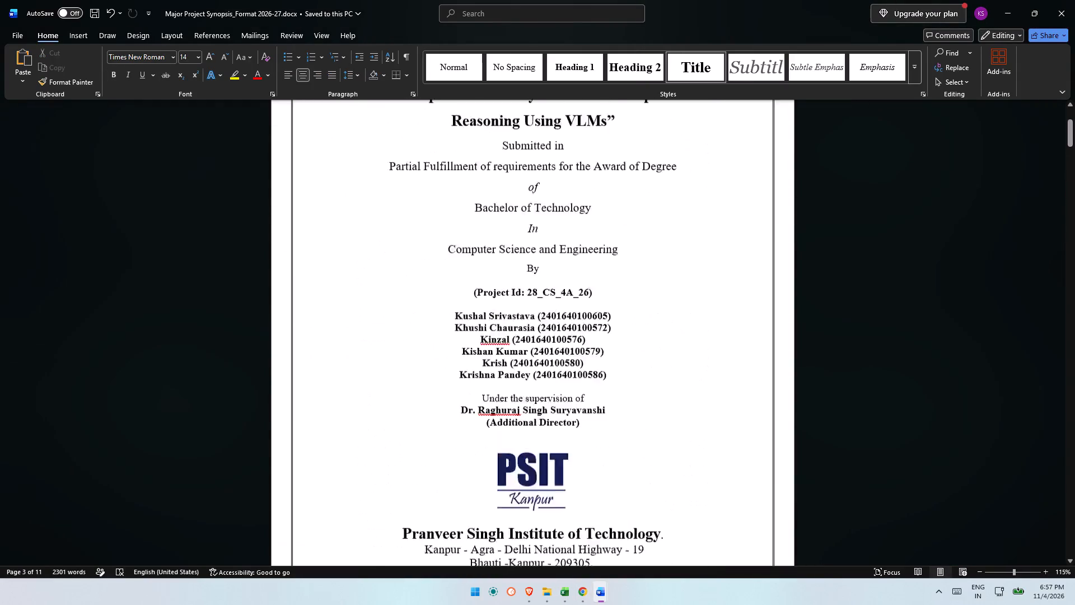
pyautogui.scroll(-8, 607, 411)
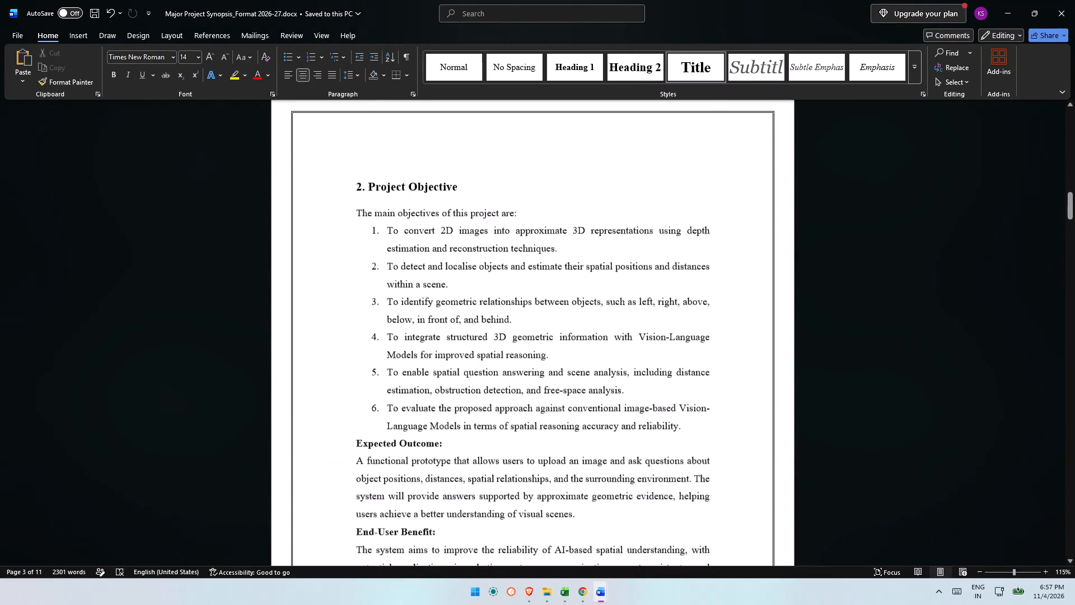
pyautogui.scroll(-6, 607, 411)
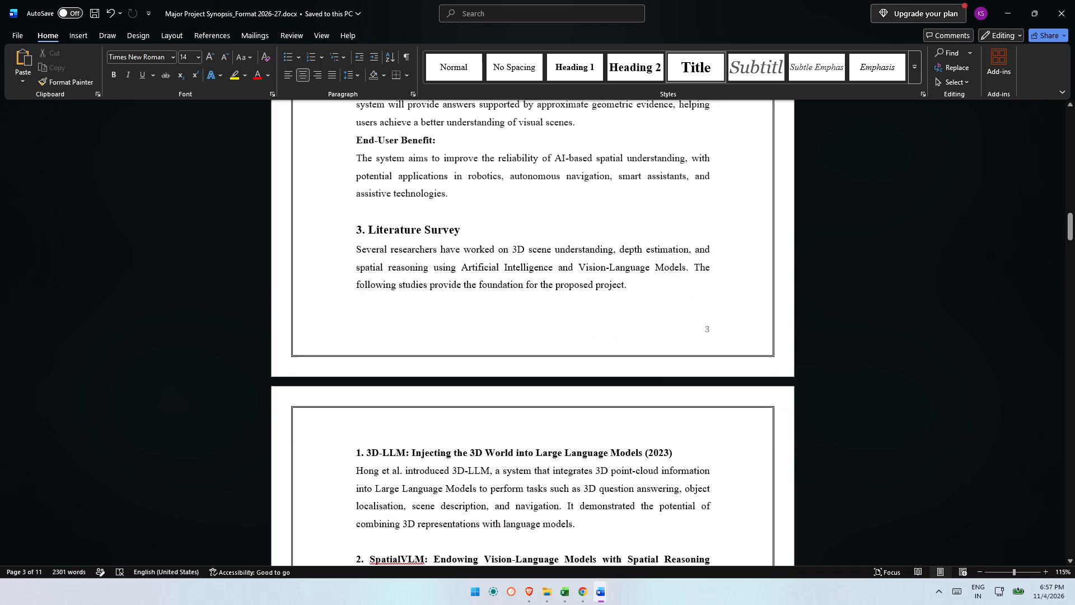
pyautogui.scroll(-8, 607, 411)
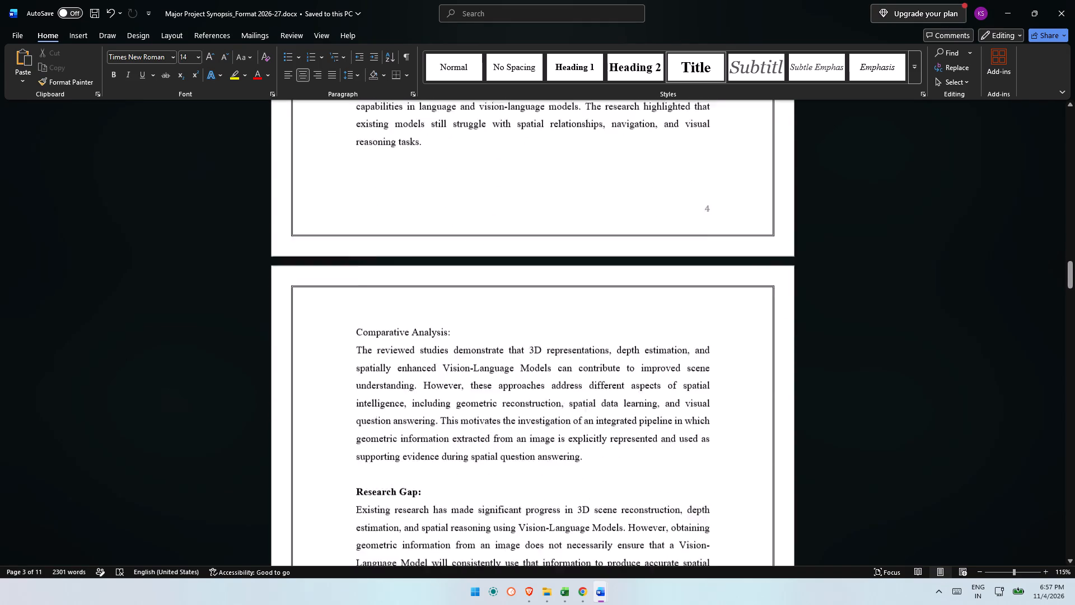
pyautogui.scroll(-7, 607, 411)
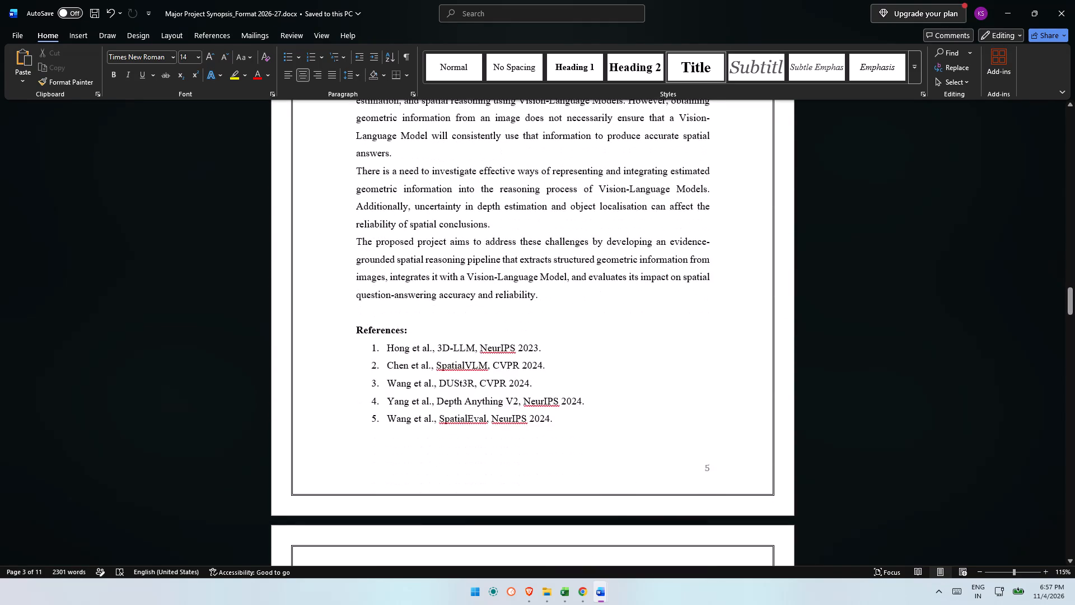
pyautogui.scroll(-7, 607, 411)
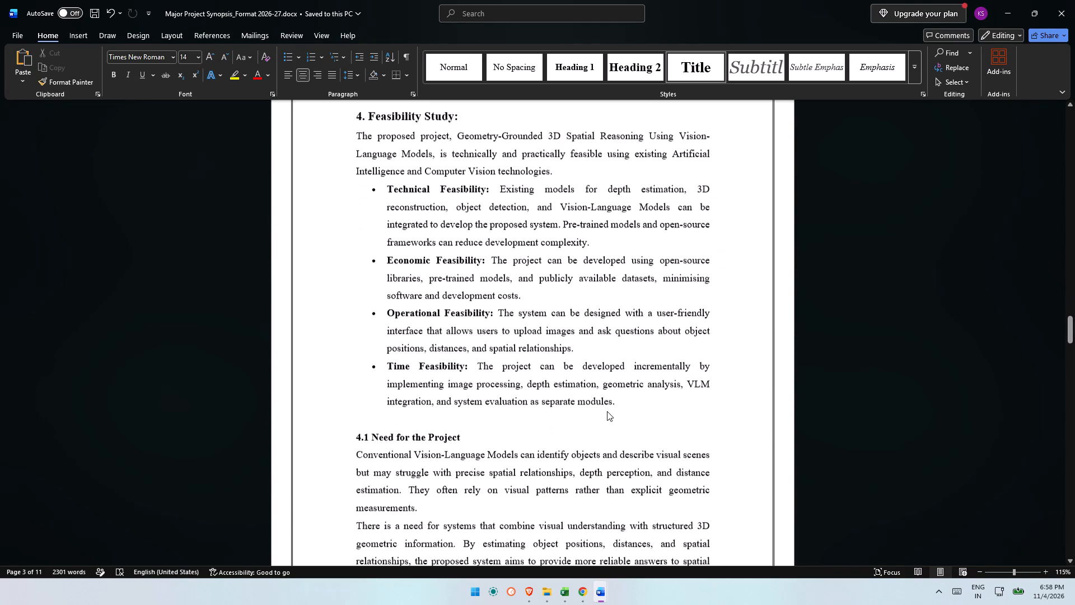
# Skim the synopsis from Need for the Project through Significance, Methodology and Proposed System Architecture to the Evaluation Strategy.
pyautogui.scroll(-6, 607, 411)
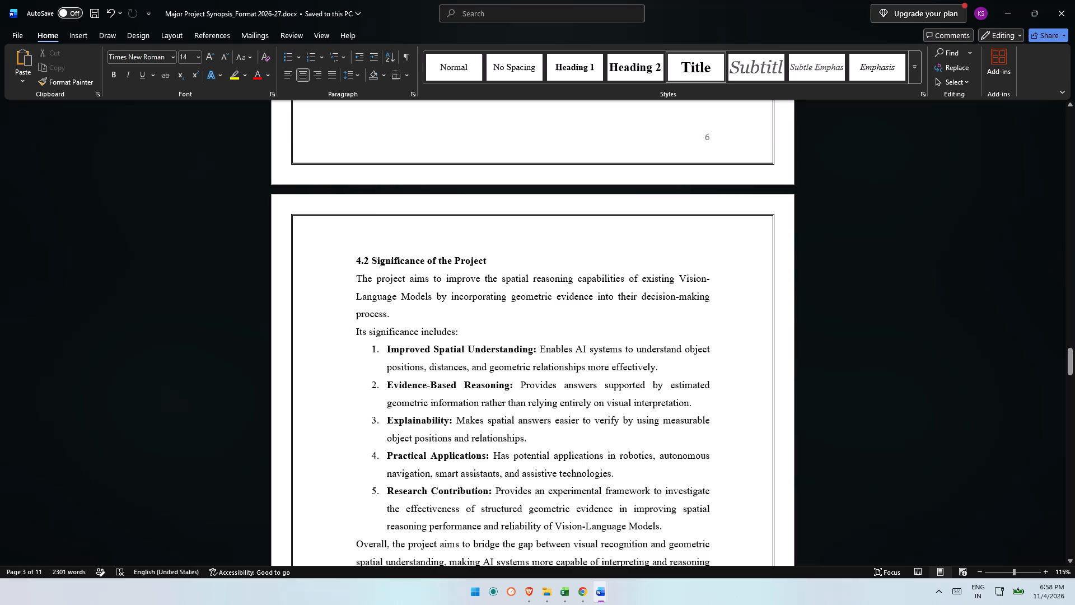
pyautogui.scroll(-6, 607, 411)
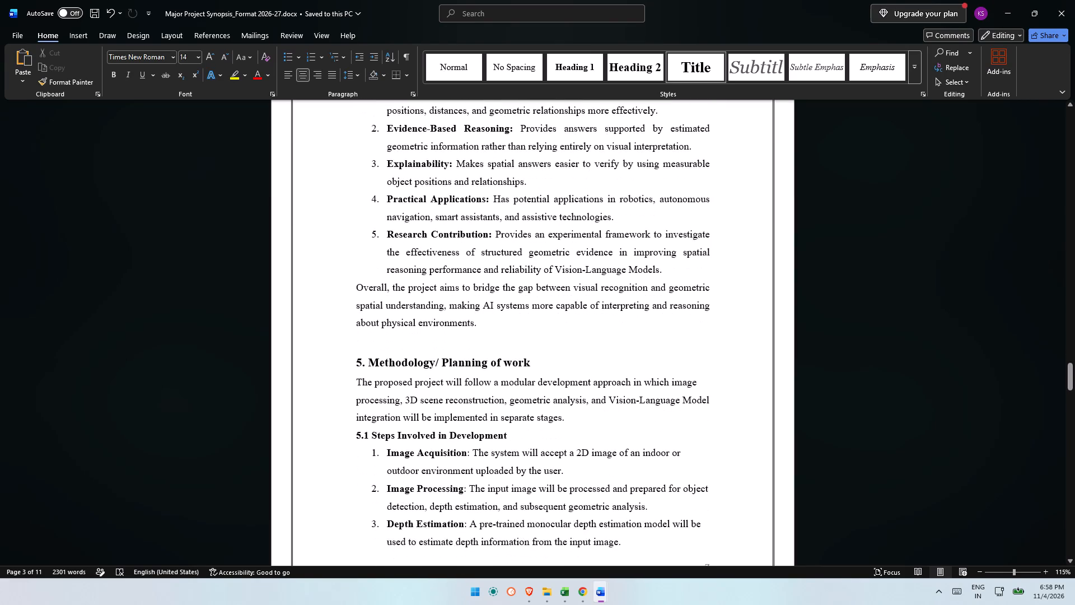
pyautogui.scroll(-5, 607, 411)
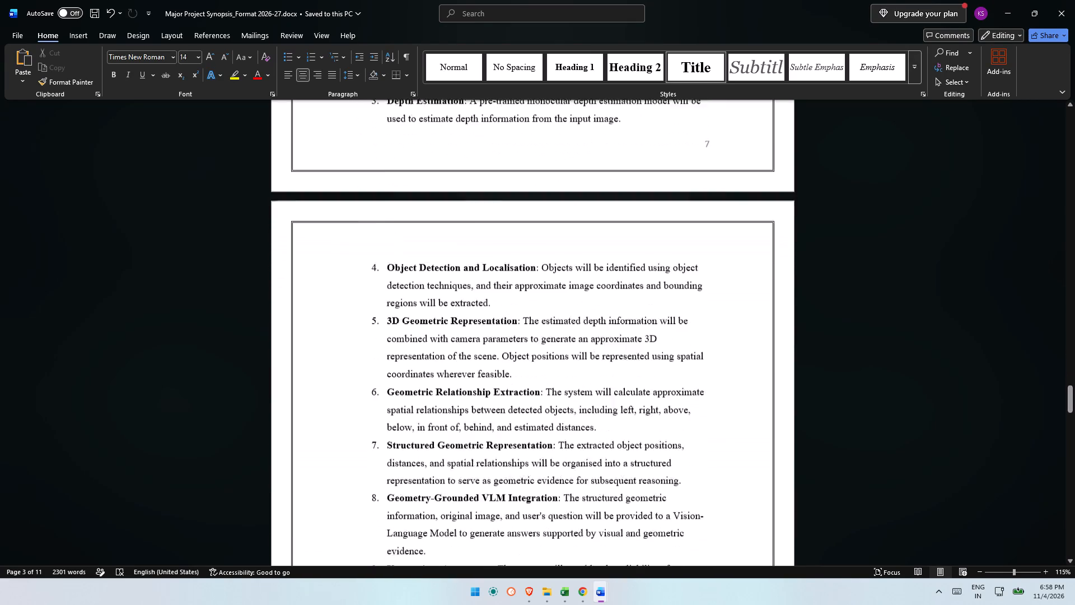
pyautogui.scroll(-5, 607, 411)
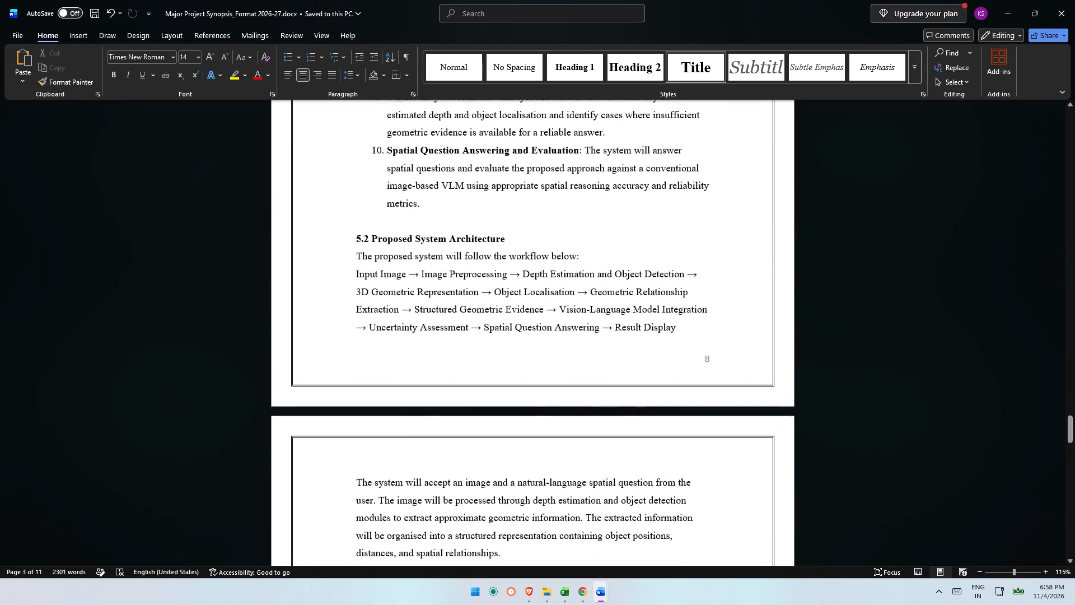
pyautogui.scroll(-4, 607, 411)
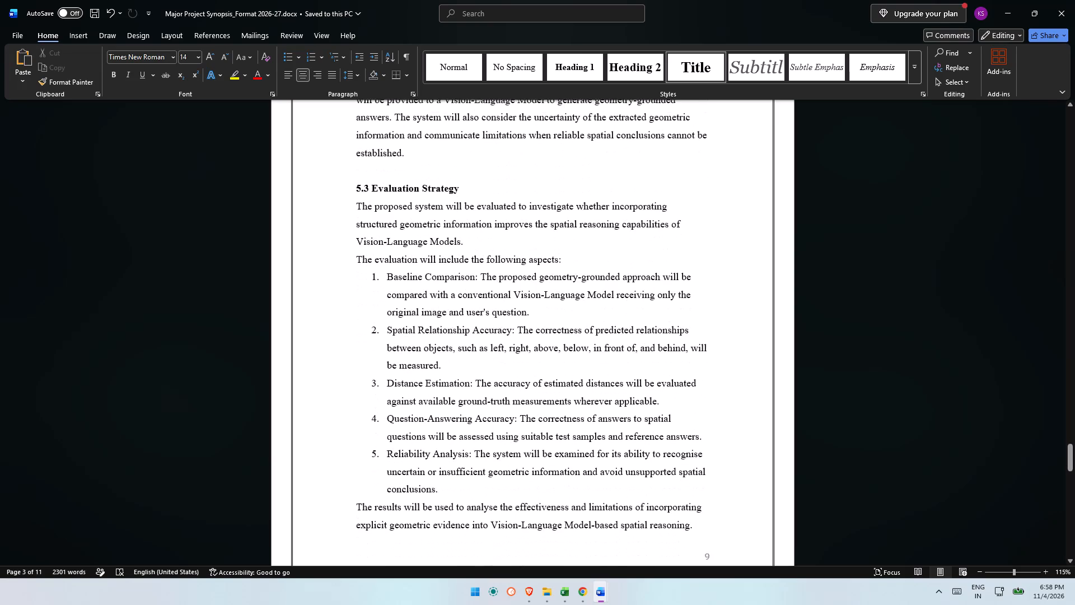
# Skim the rest of the synopsis from Evaluation Strategy through the hardware and software requirements to the IEEE-format references.
pyautogui.scroll(-2, 607, 411)
pyautogui.scroll(2, 607, 411)
pyautogui.scroll(-1, 607, 411)
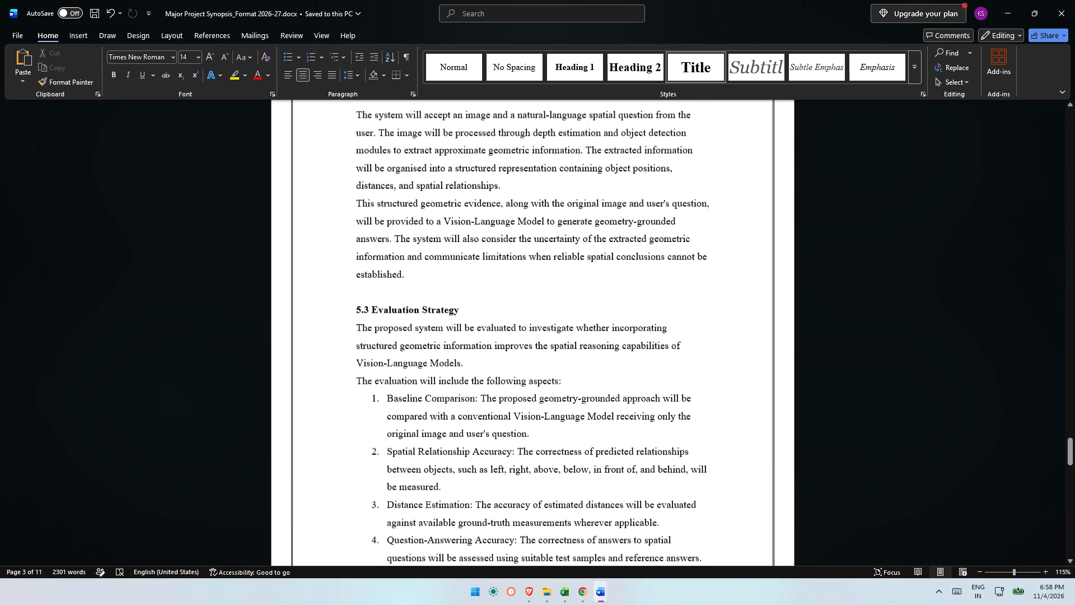
pyautogui.scroll(-5, 607, 411)
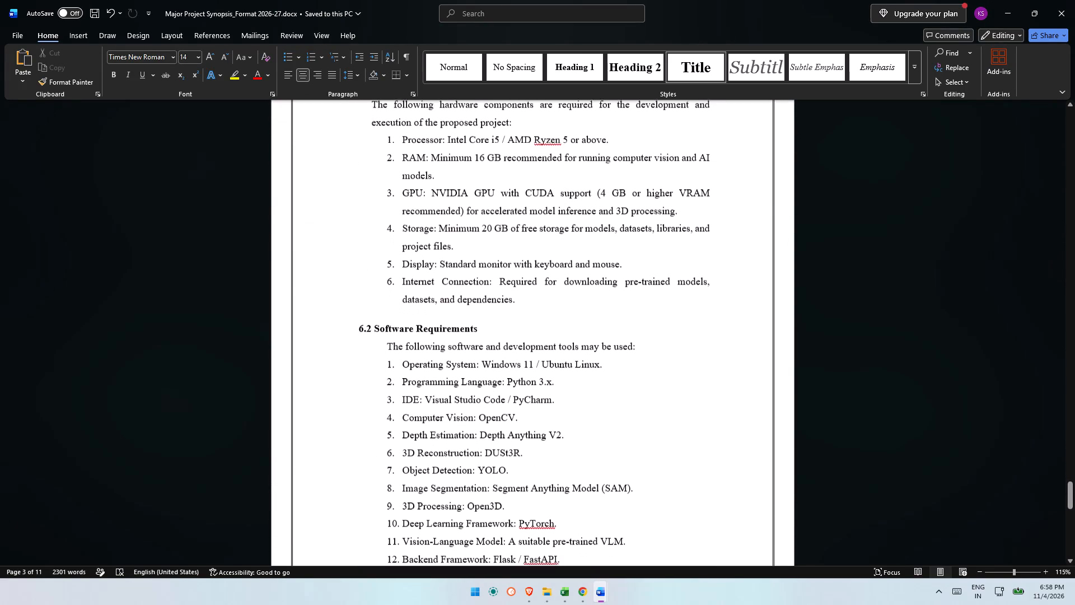
pyautogui.scroll(-4, 607, 411)
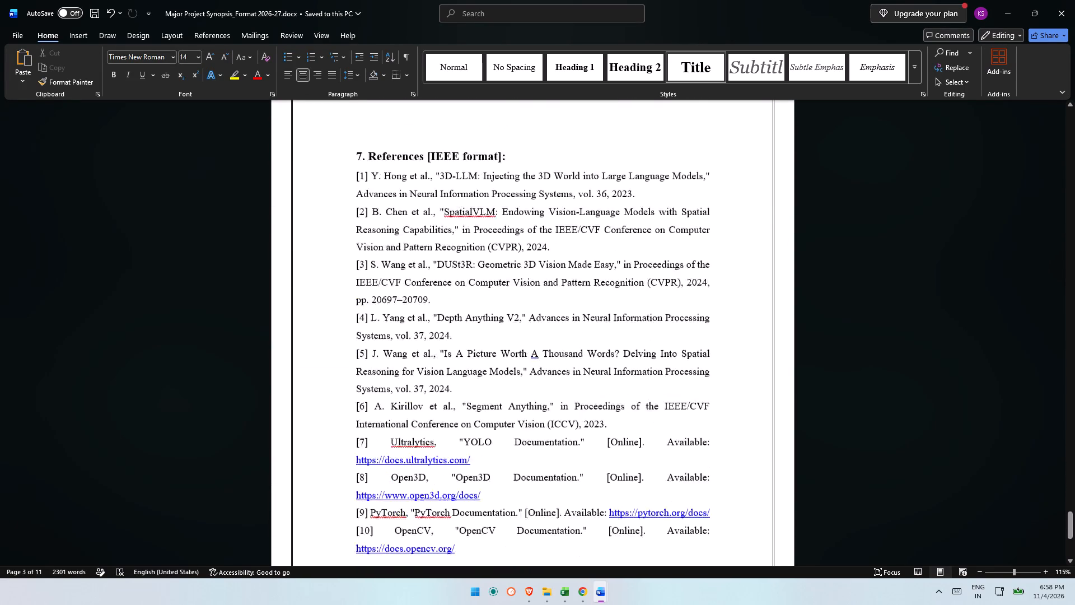
pyautogui.scroll(-1, 607, 411)
pyautogui.scroll(3, 607, 411)
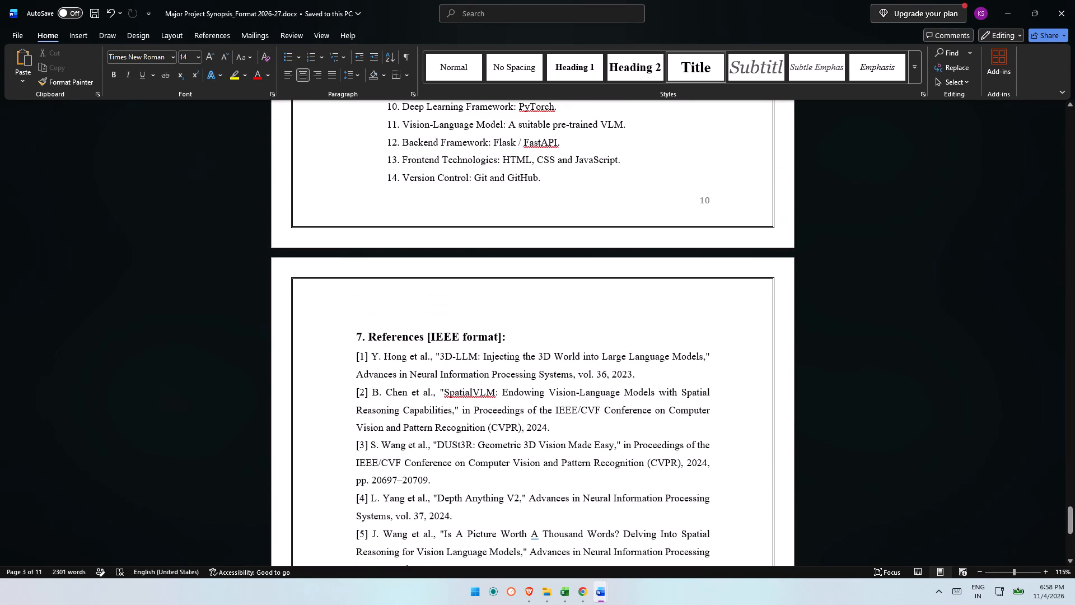
pyautogui.scroll(3, 607, 411)
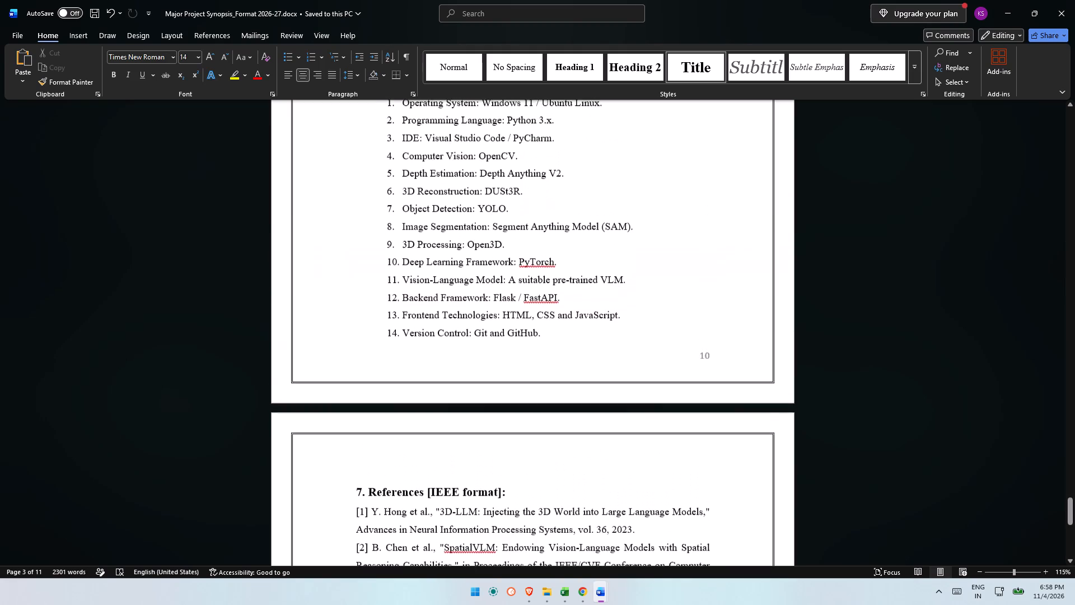
pyautogui.scroll(-6, 607, 411)
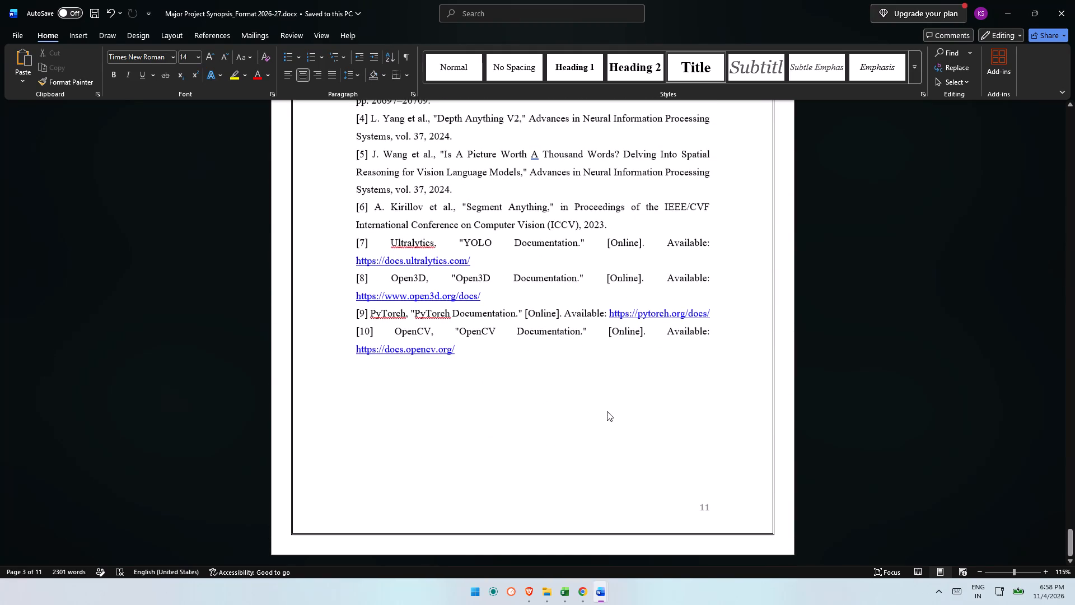
# Put the computer into hibernation.
pyautogui.click(478, 593)
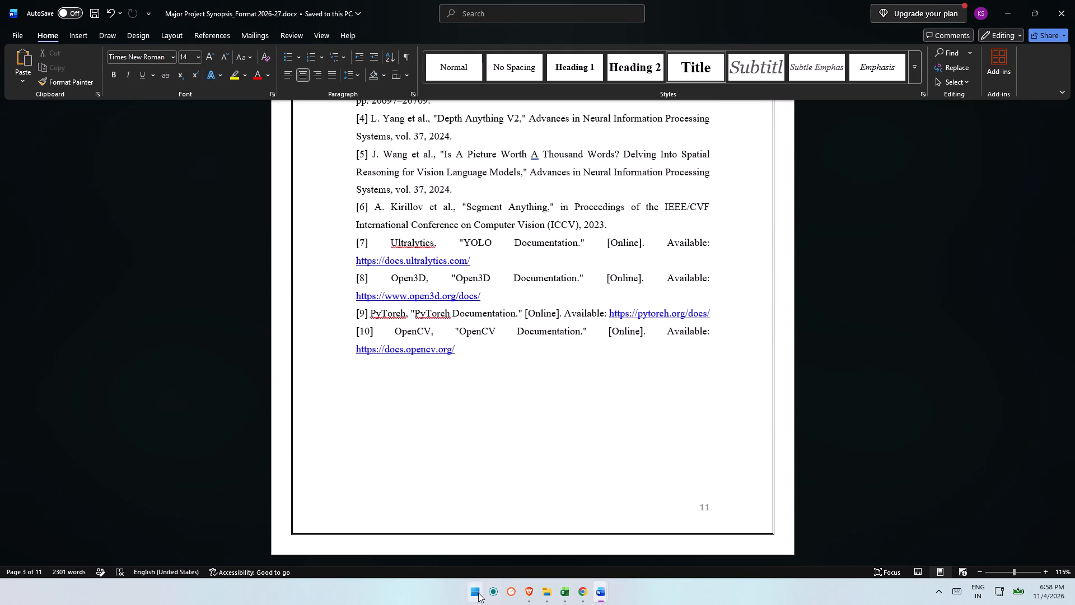
pyautogui.click(643, 552)
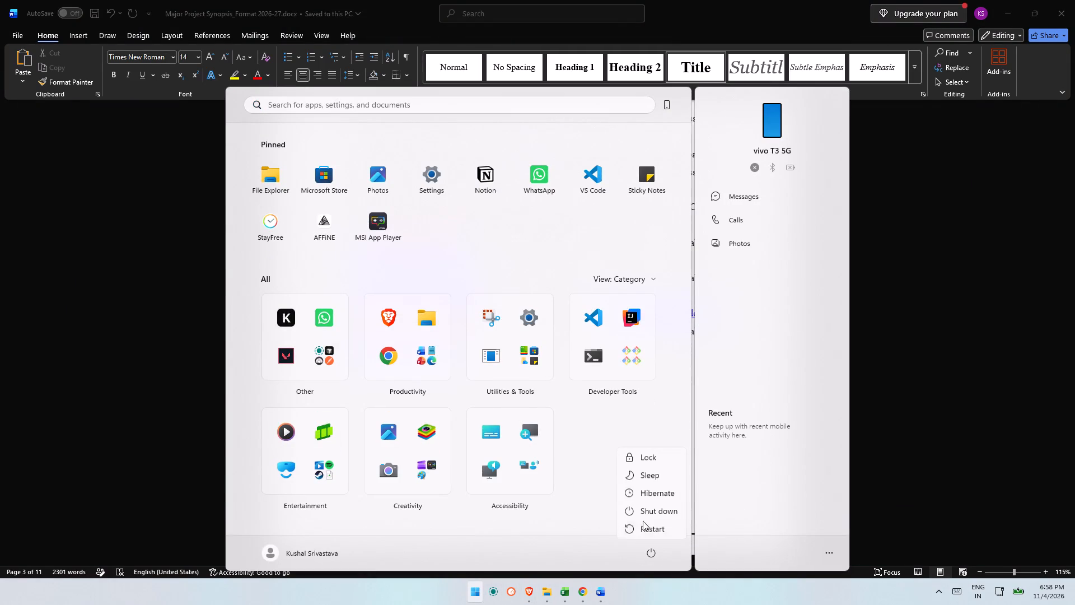
pyautogui.click(647, 492)
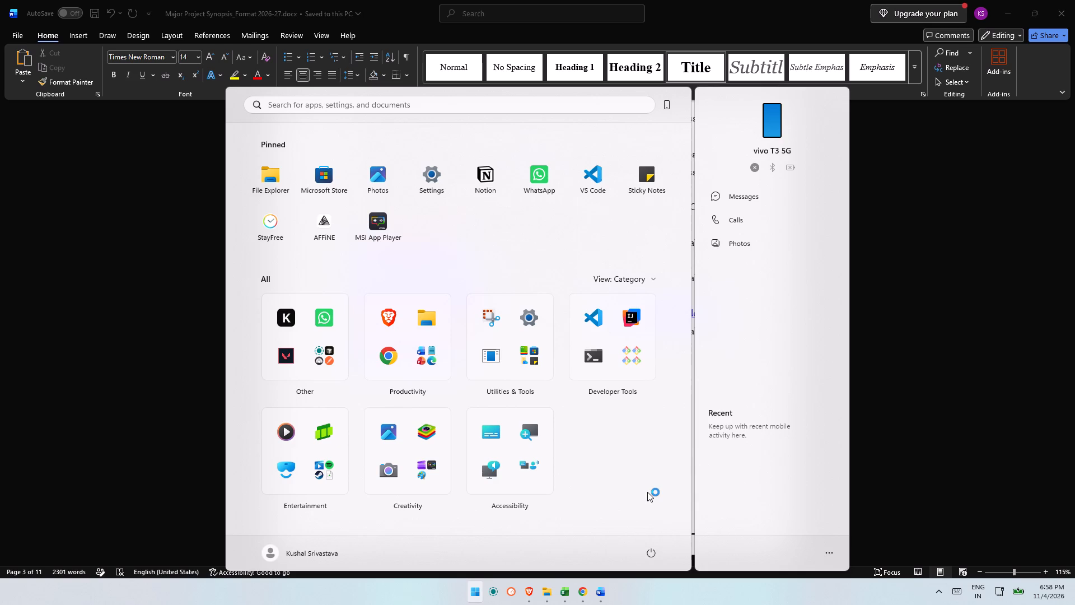